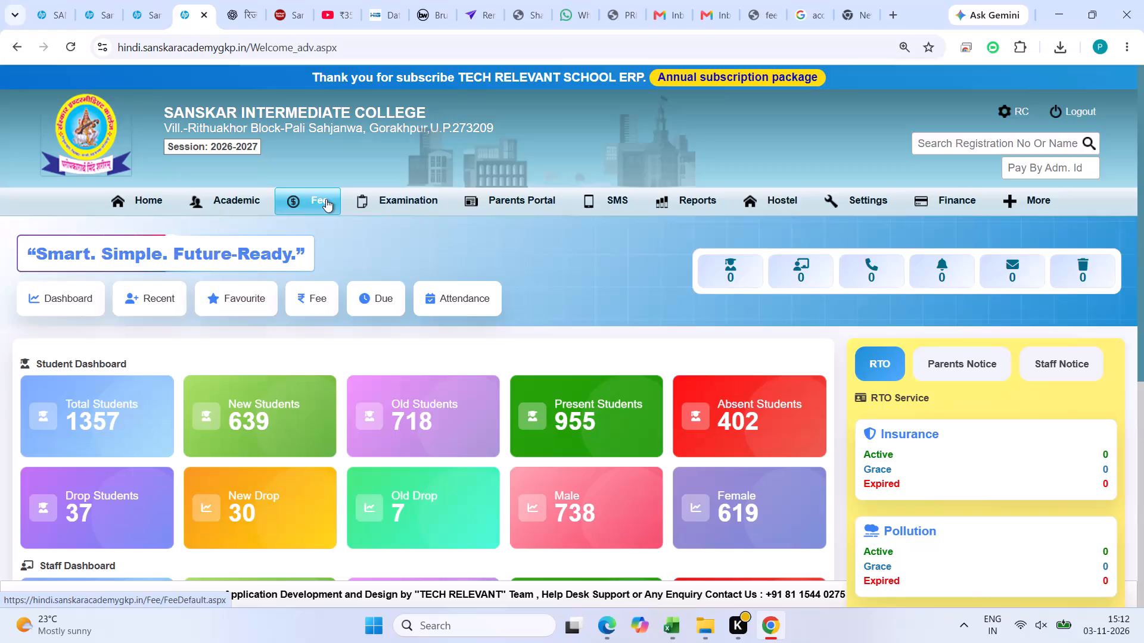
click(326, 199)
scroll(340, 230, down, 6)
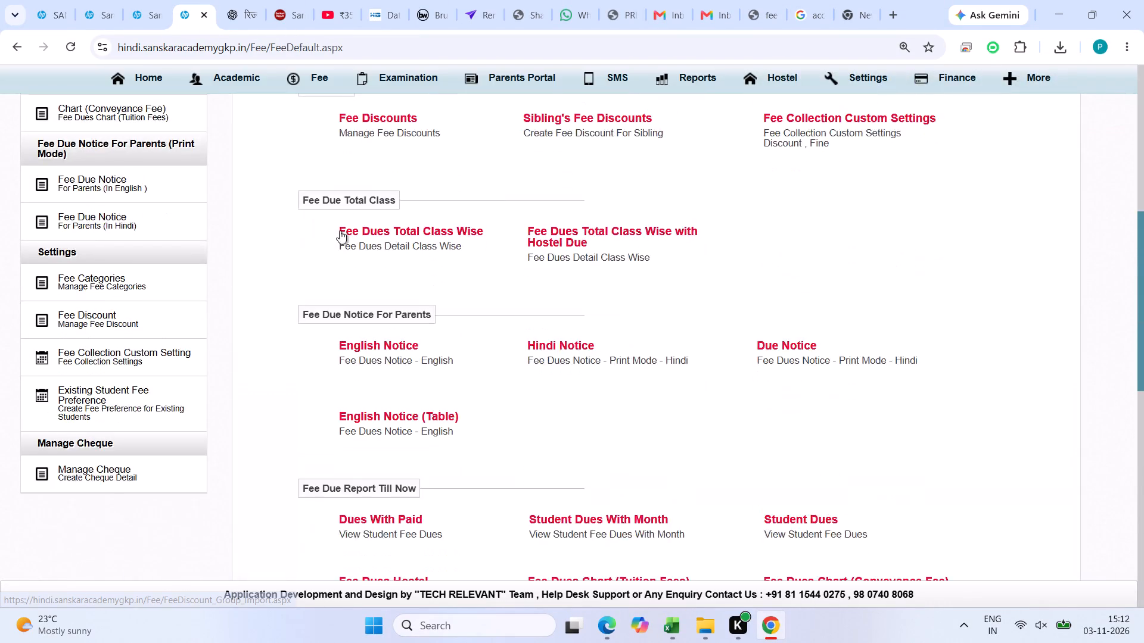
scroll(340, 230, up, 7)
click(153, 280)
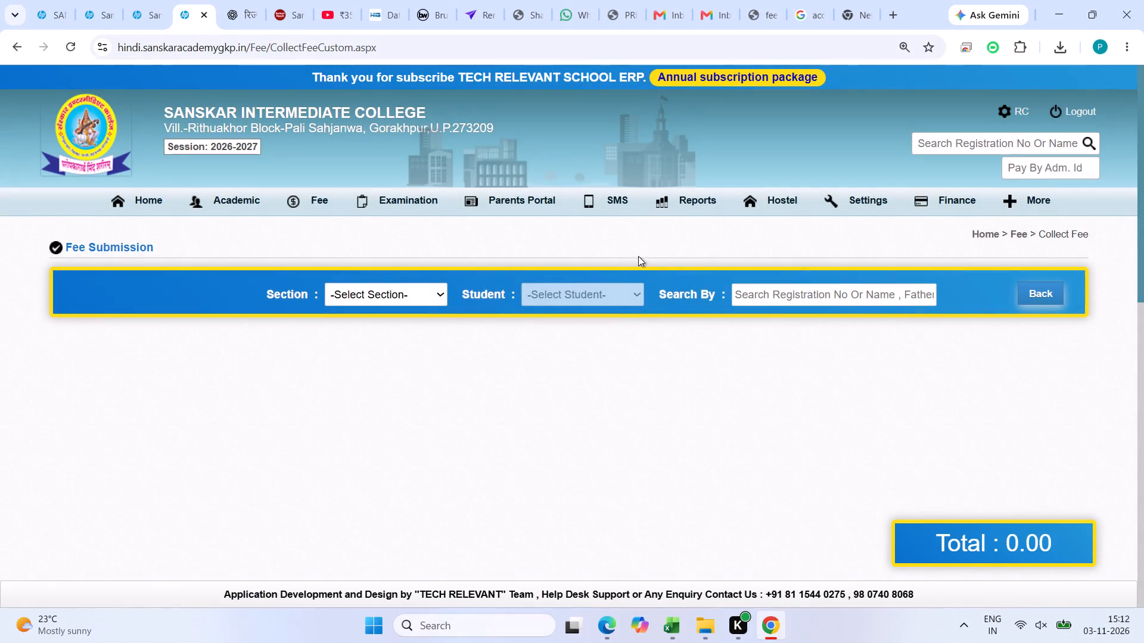
Open the daily fee collection report for Sanskar Intermediate College and review the day's receipts and grand total.
click(683, 198)
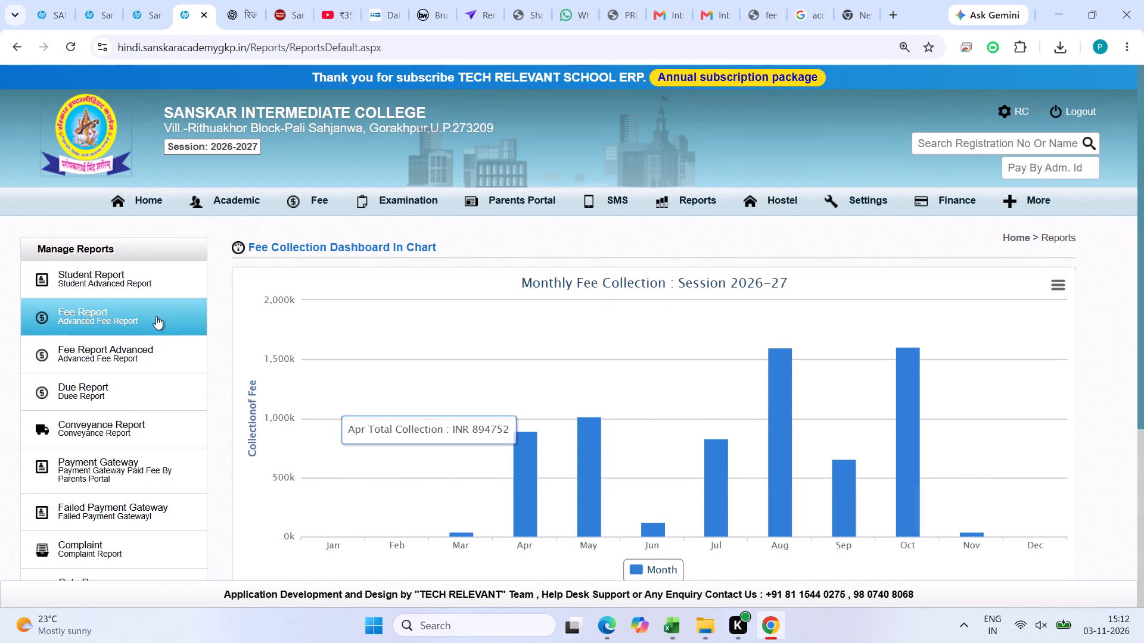
click(156, 316)
click(621, 324)
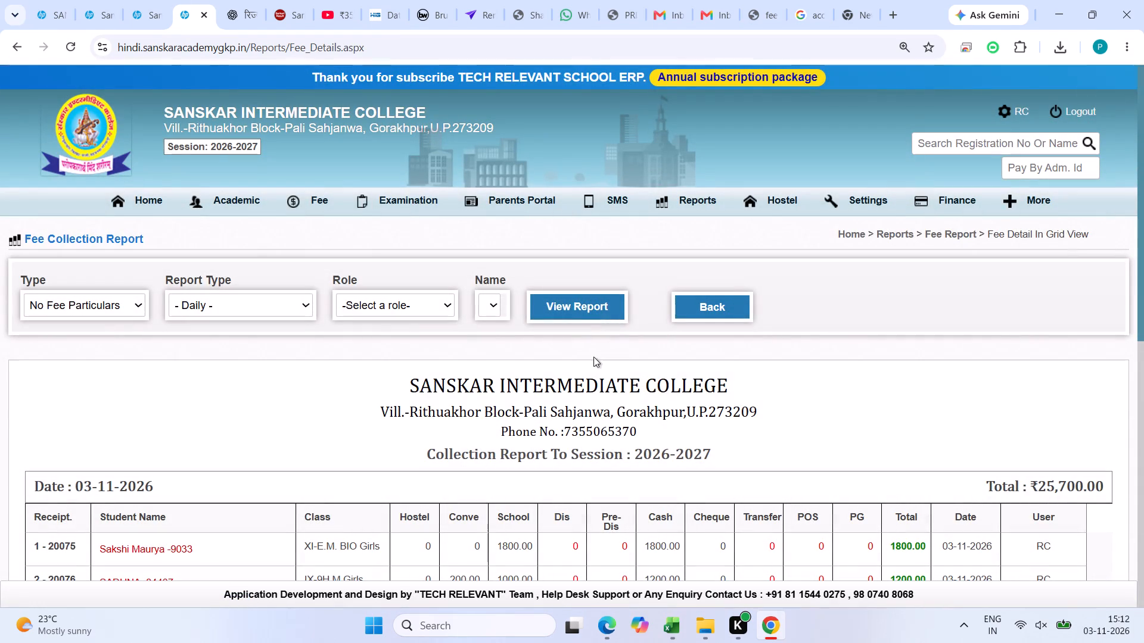
scroll(601, 468, down, 11)
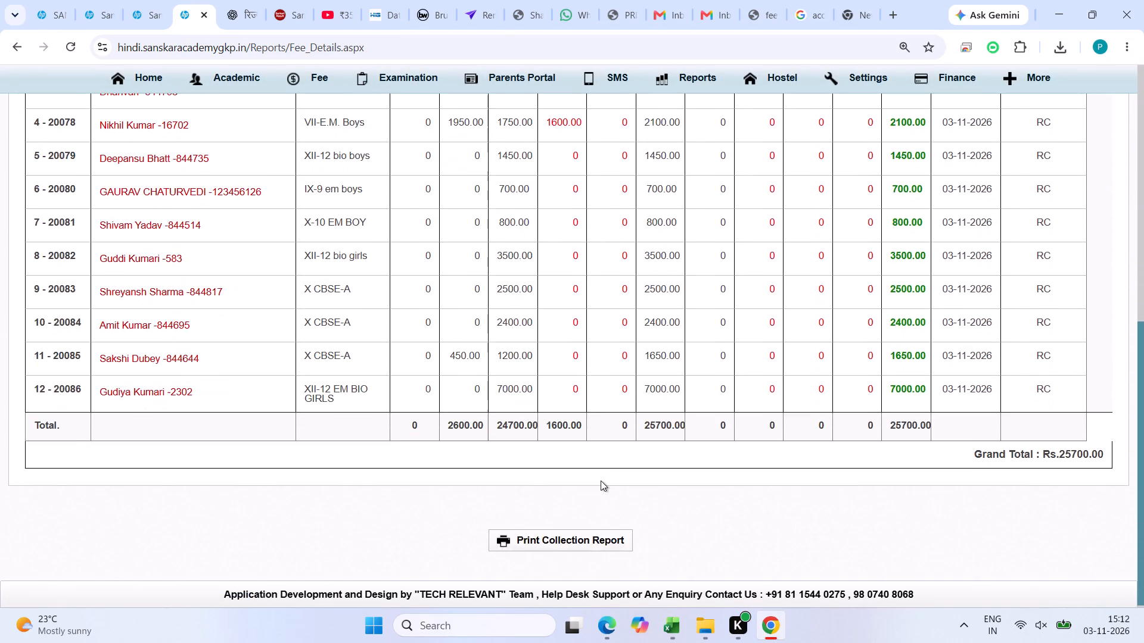
scroll(601, 480, up, 10)
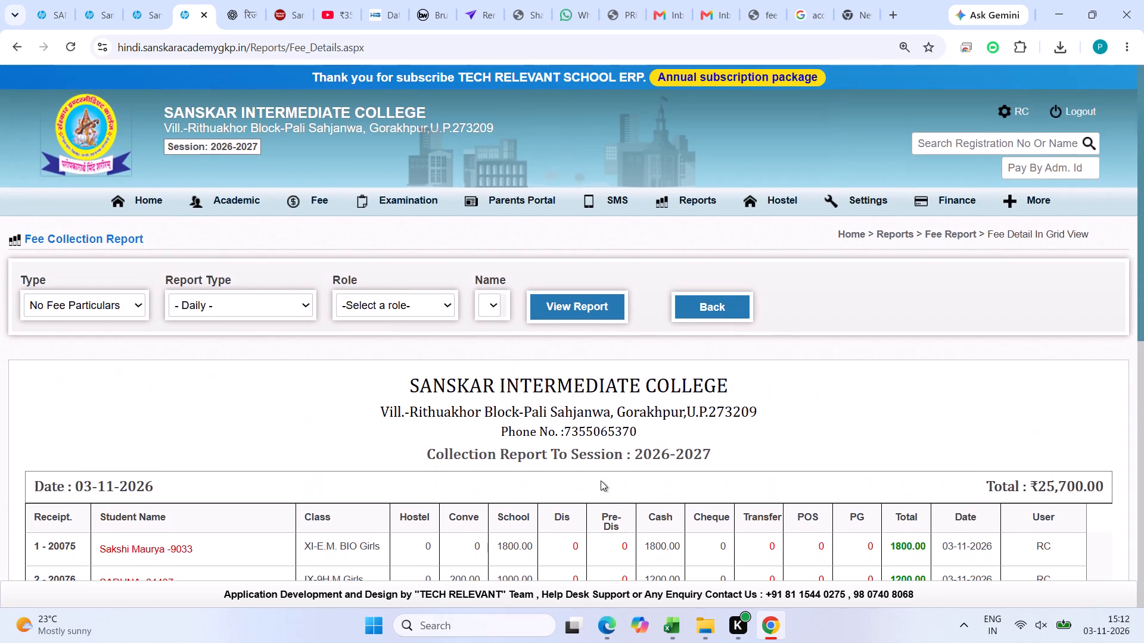
Switch to the desktop and open the "daily fees collect report 14 MAY22" workbook in Excel.
key(super+d)
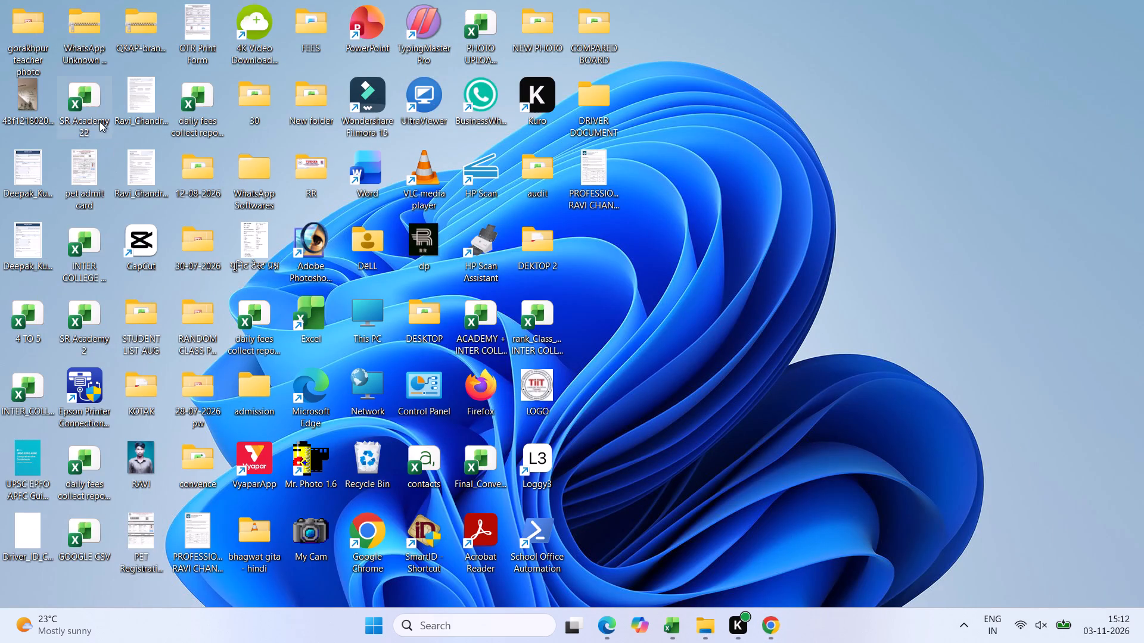
triple_click(107, 482)
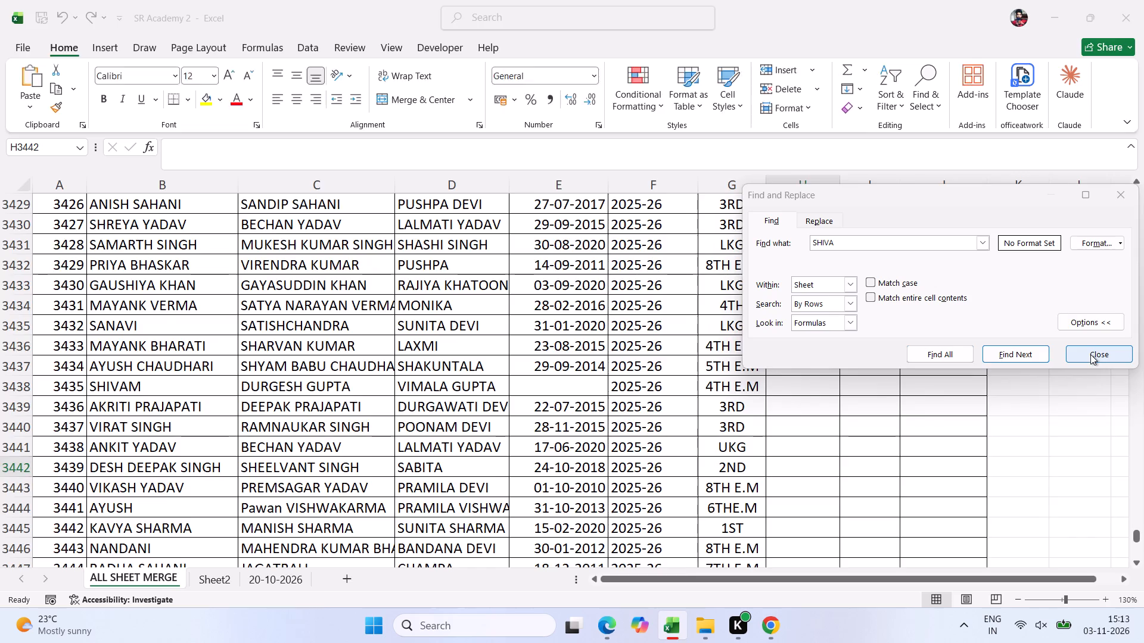
click(1090, 354)
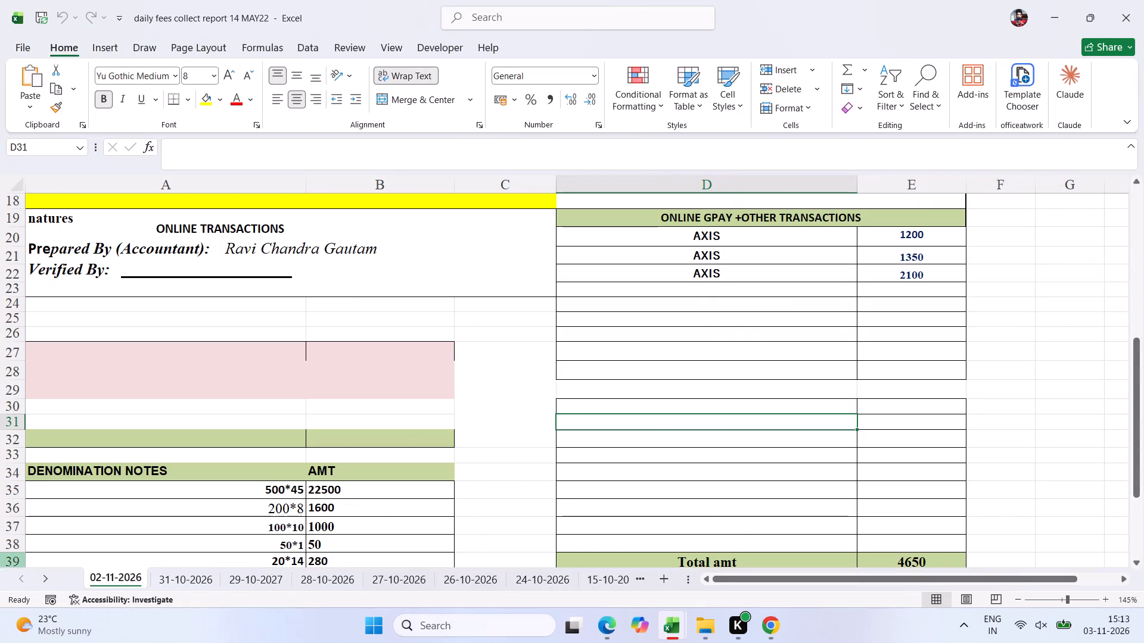
Duplicate the 02-11-2026 sheet, placing the copy before the original.
click(108, 576)
right_click(108, 576)
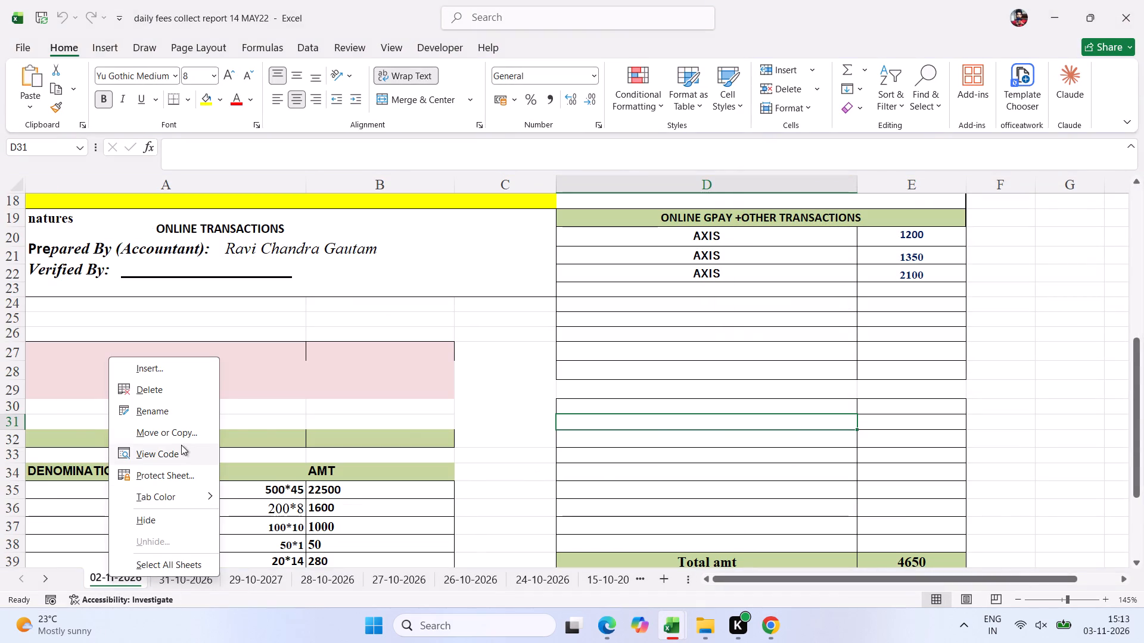
click(179, 434)
click(115, 559)
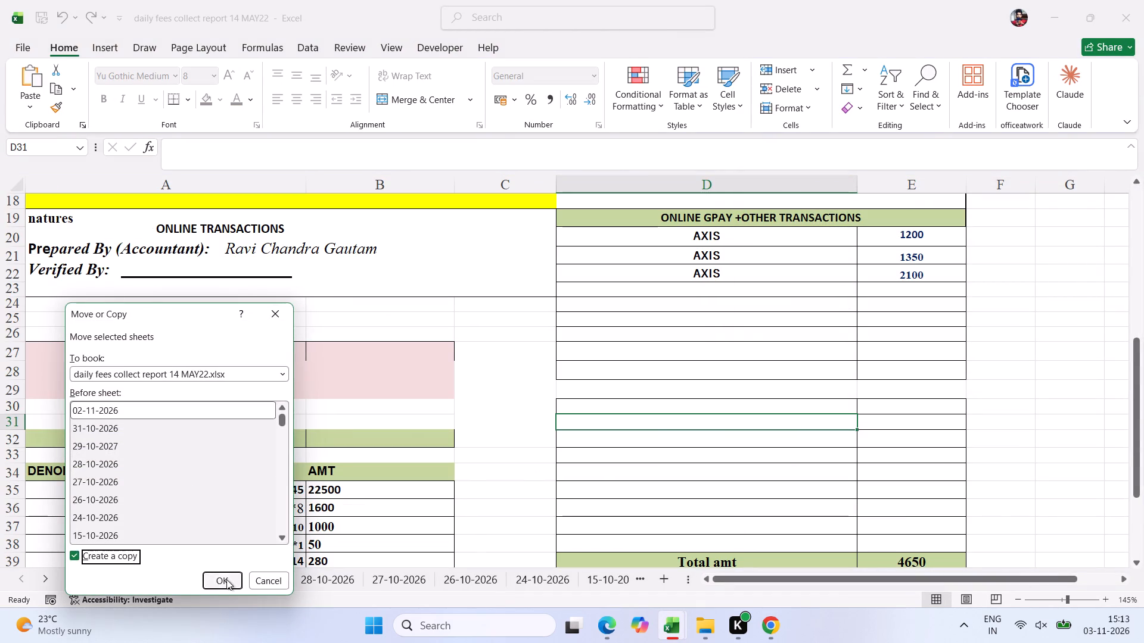
click(226, 579)
Rename the copied sheet as 03-11-2026.
double_click(129, 576)
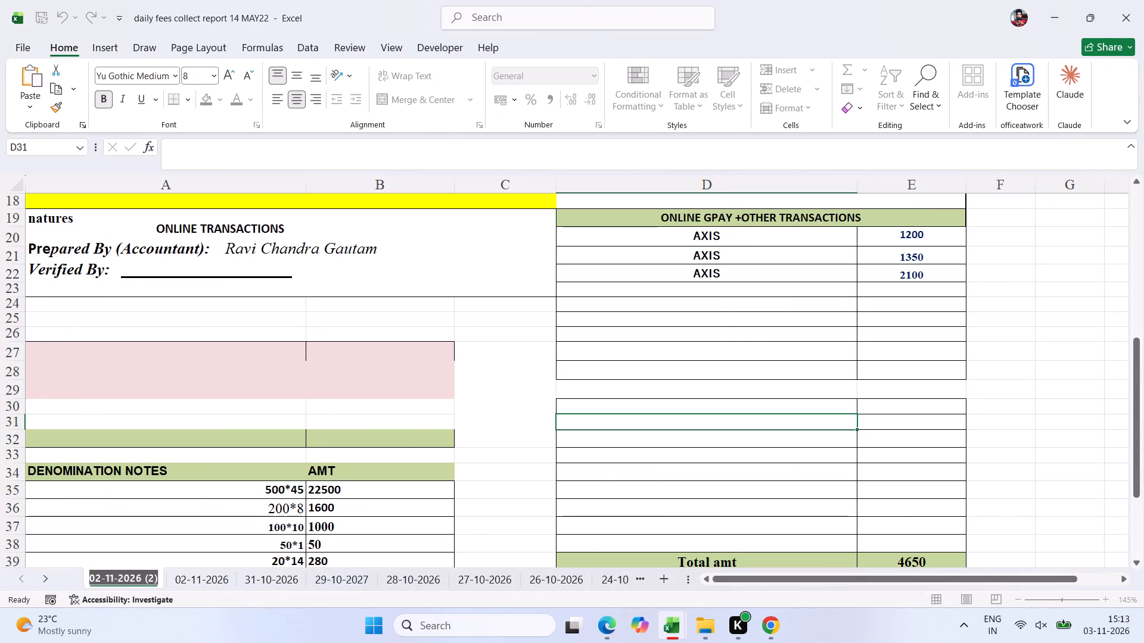
text(03-)
text(10-2026)
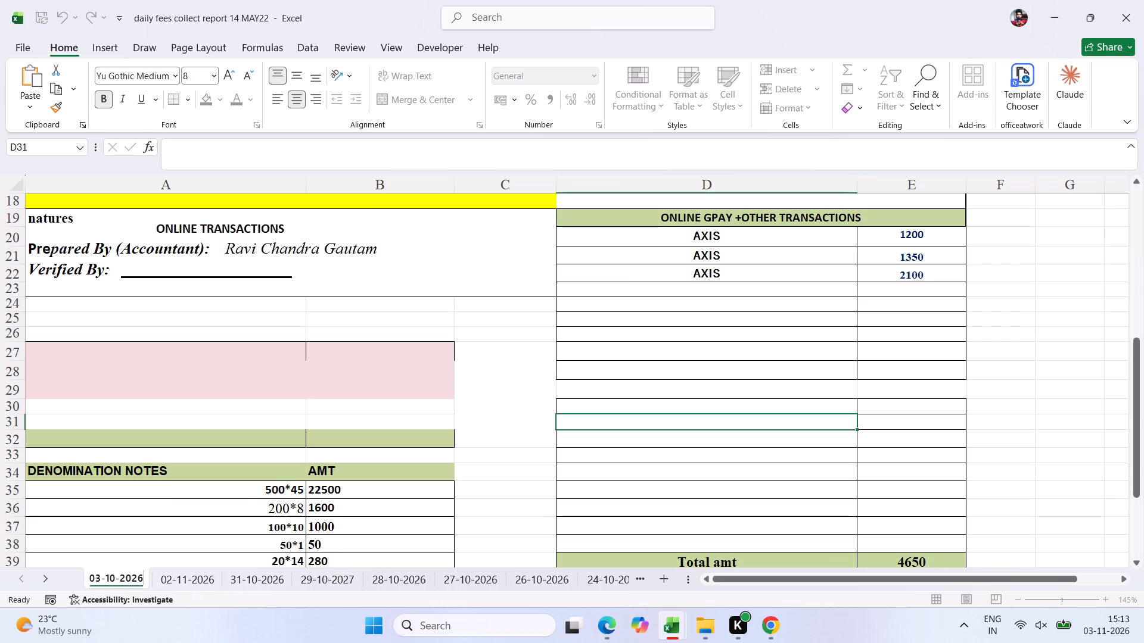
key(Return)
scroll(129, 576, up, 1)
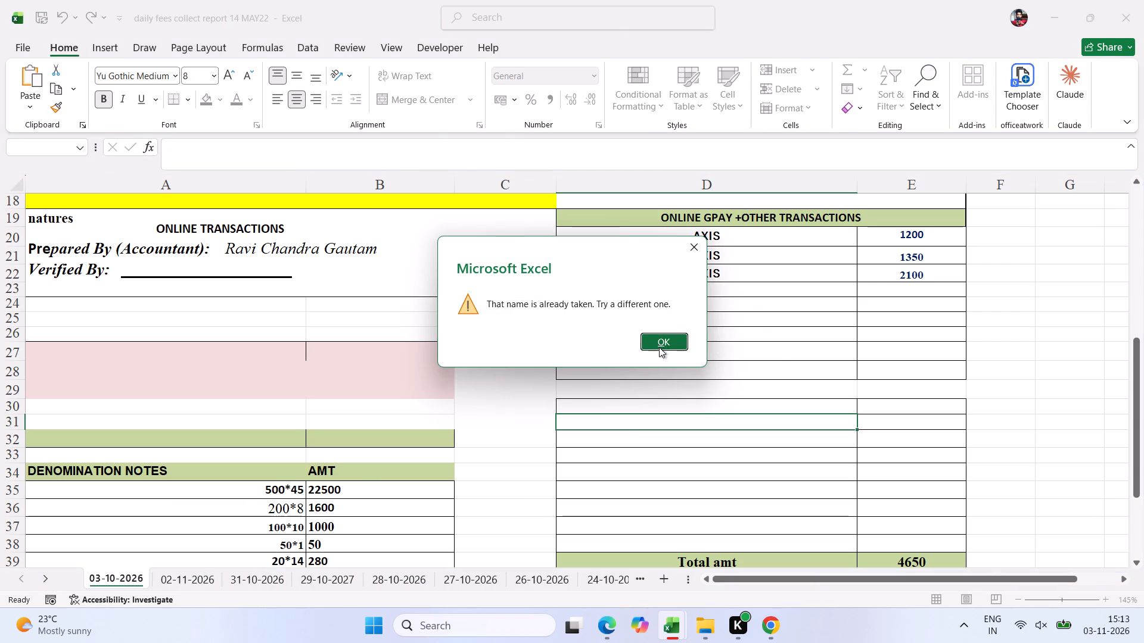
click(661, 331)
click(654, 342)
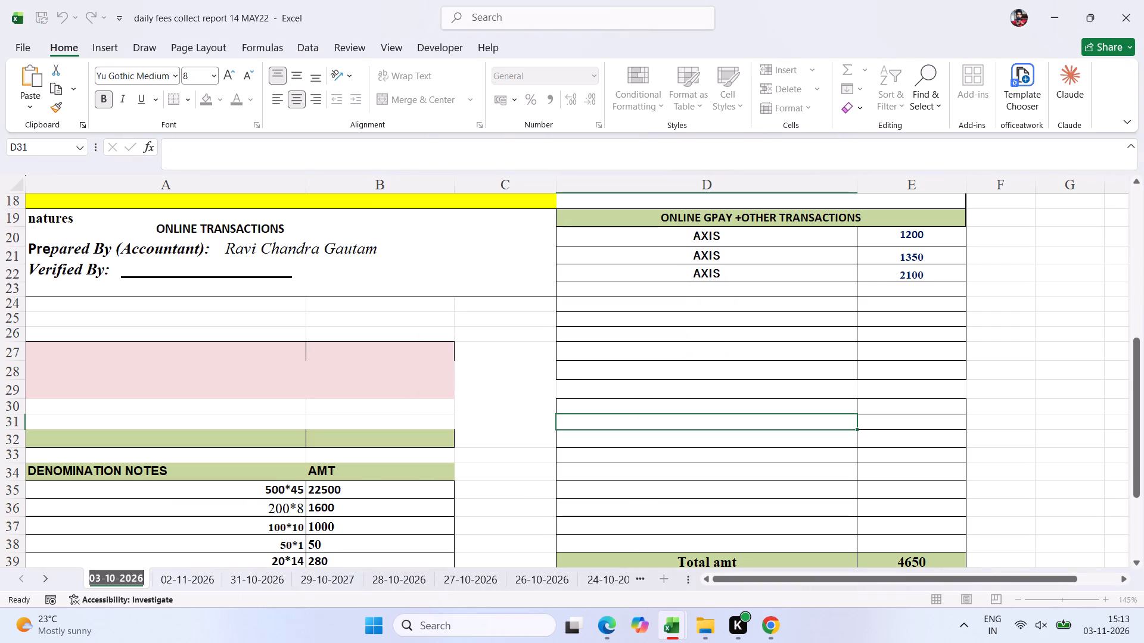
click(117, 576)
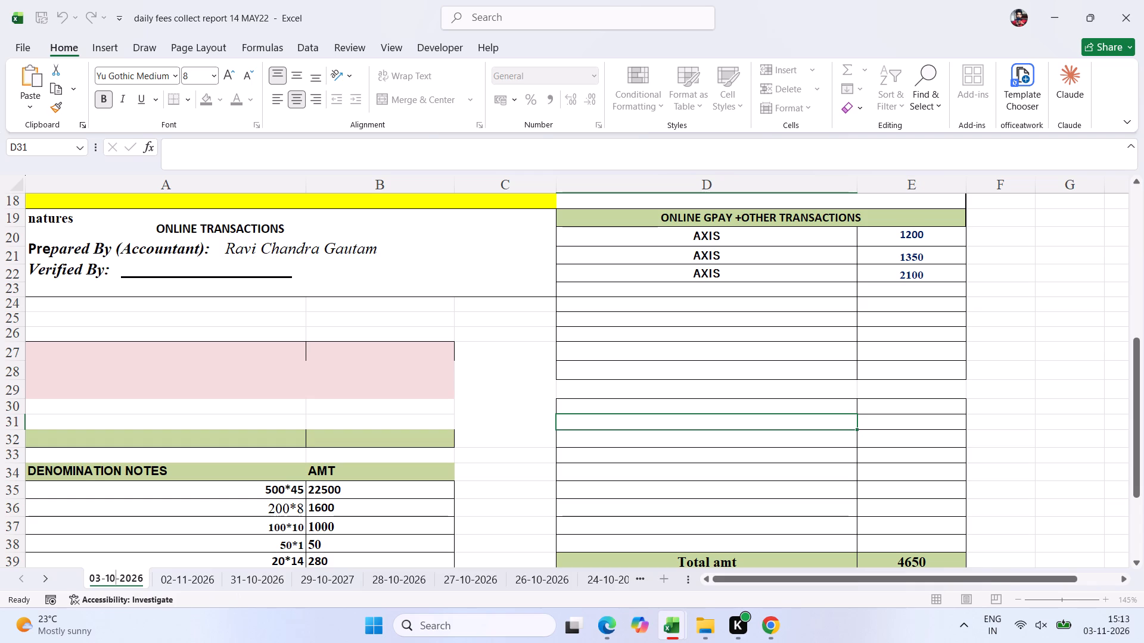
key(BackSpace)
key(1)
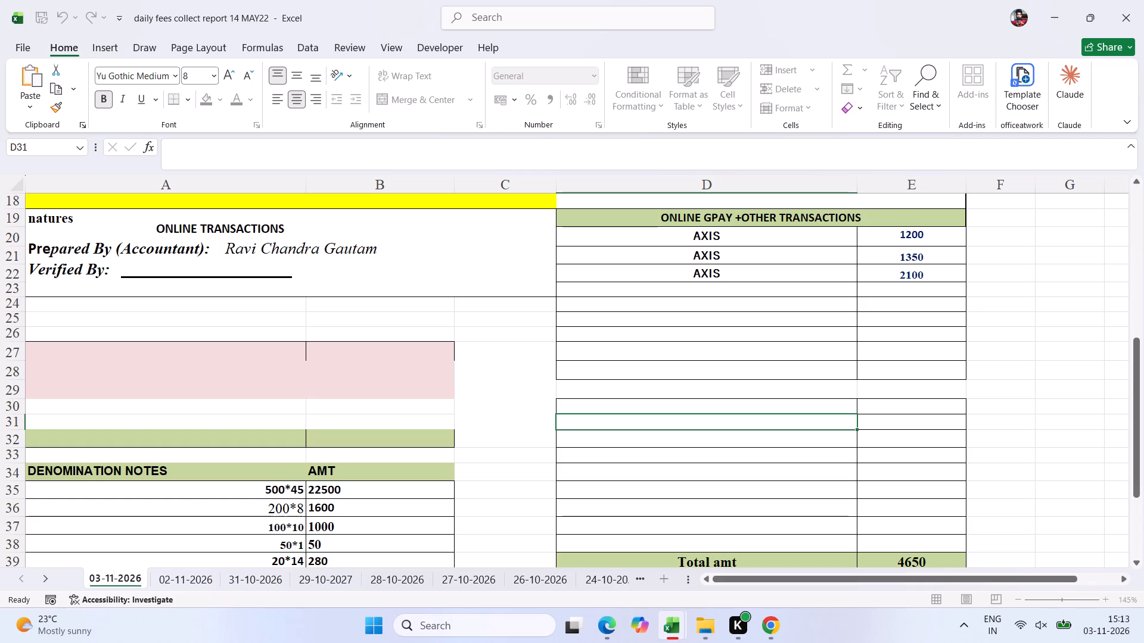
key(Return)
Change the date in the report header of the new sheet to 03-11-2026.
scroll(117, 576, up, 2)
scroll(117, 576, down, 1)
scroll(117, 576, up, 2)
scroll(356, 529, up, 1)
scroll(356, 529, down, 1)
scroll(357, 529, up, 1)
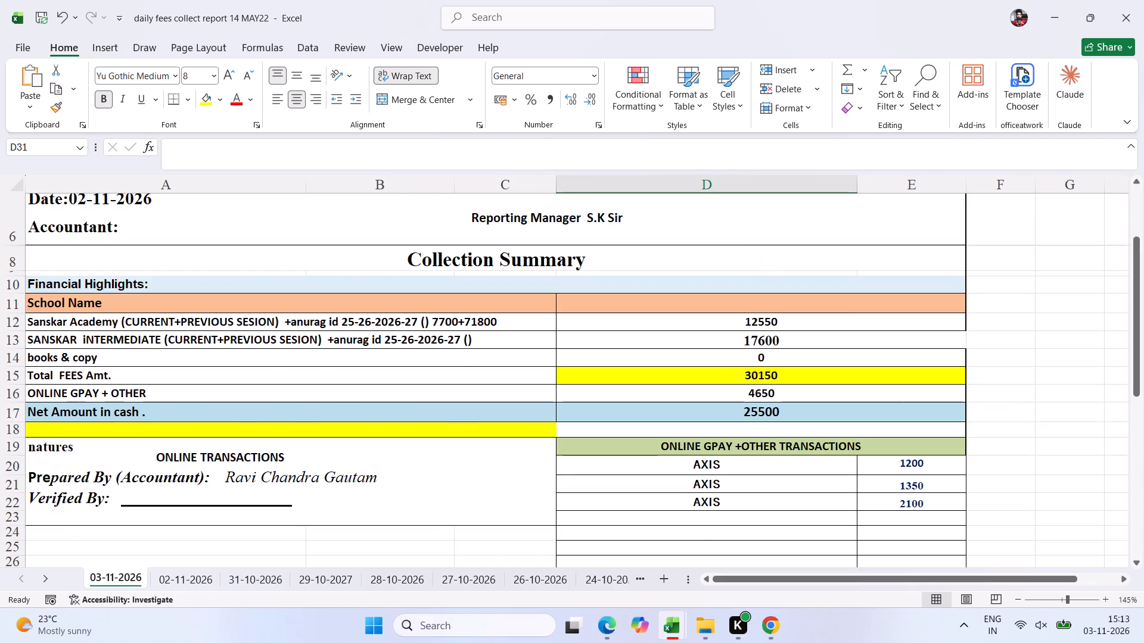
scroll(365, 491, up, 3)
double_click(86, 305)
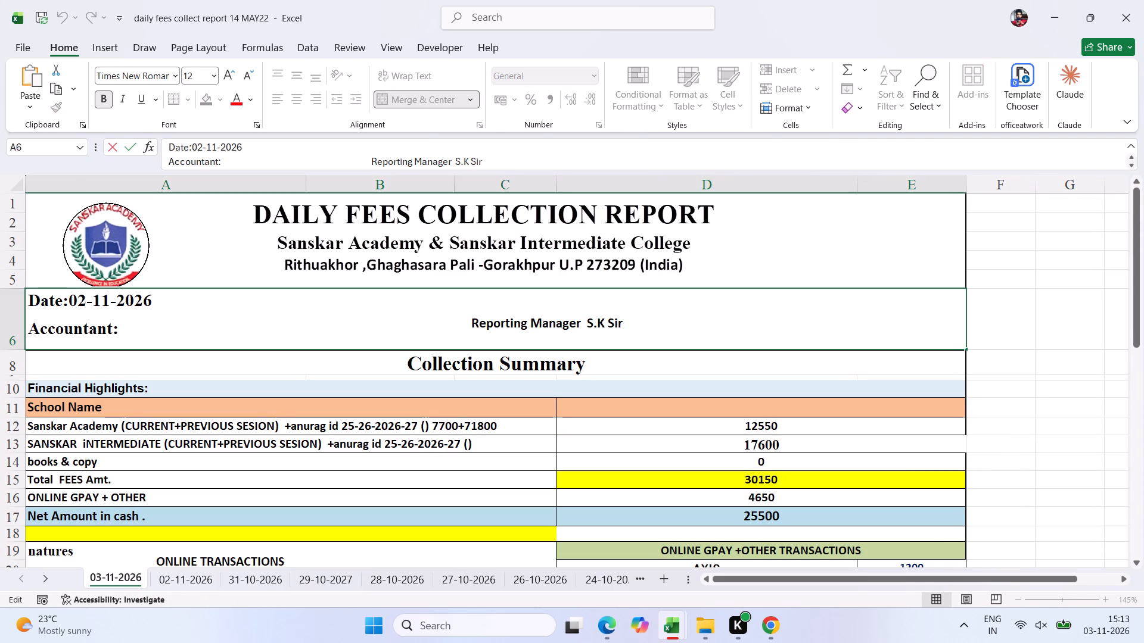
key(BackSpace)
key(3)
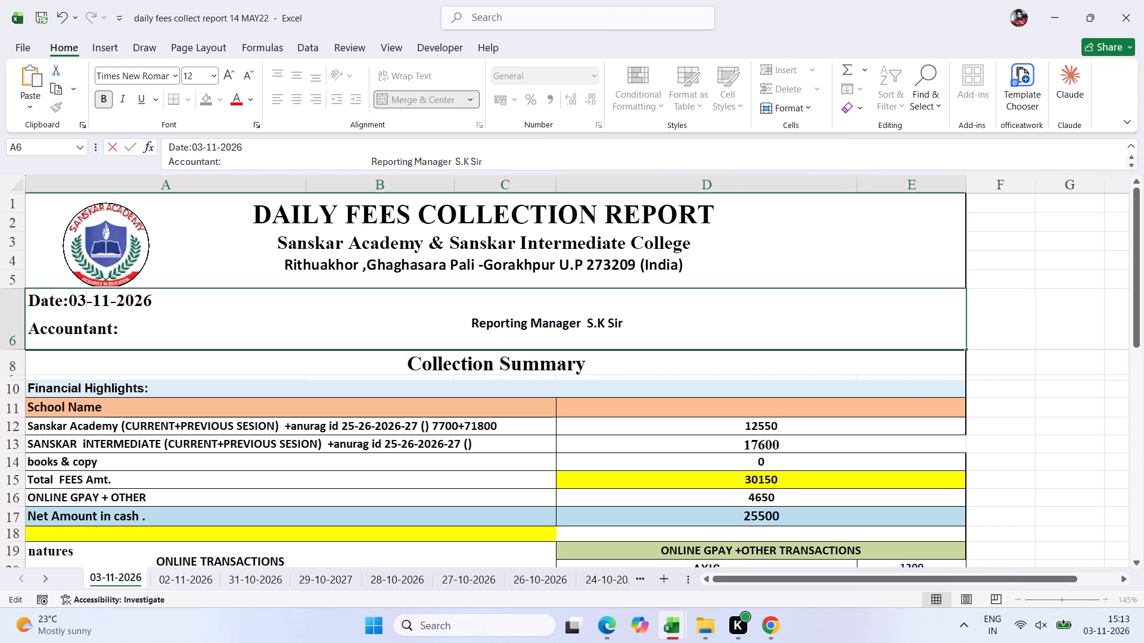
click(430, 450)
Clear the Sanskar Academy and Sanskar Intermediate collection amounts in the Collection Summary.
drag(685, 422, 692, 440)
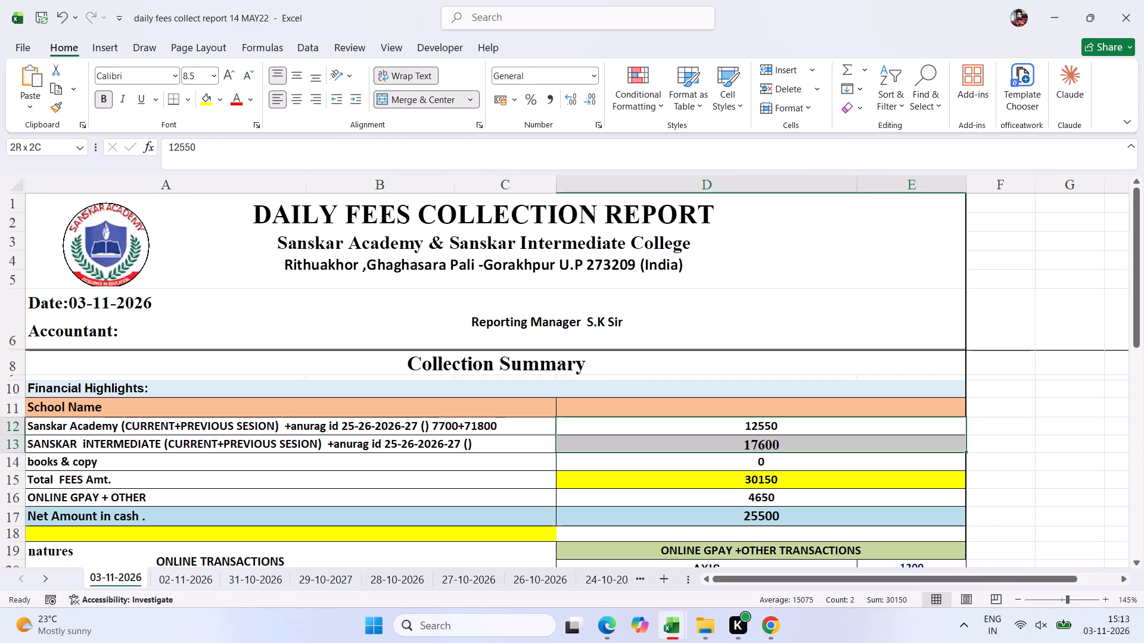
drag(692, 440, 693, 445)
key(Delete)
Clear the AXIS entries and their amounts from the ONLINE GPAY +OTHER TRANSACTIONS table.
scroll(694, 445, up, 1)
scroll(694, 445, down, 1)
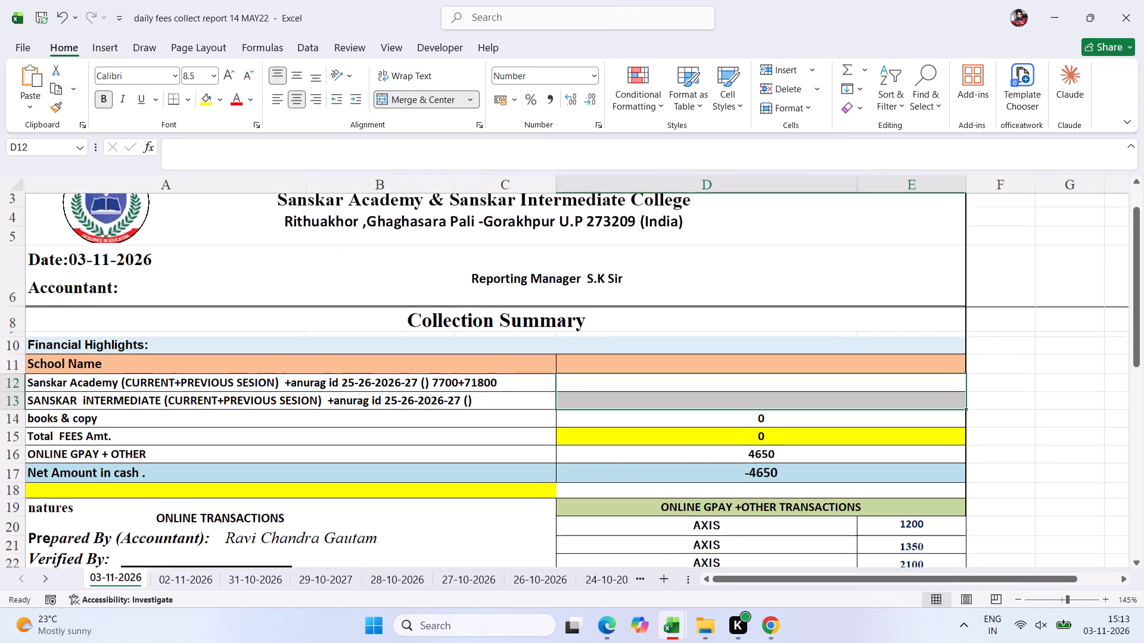
scroll(700, 479, down, 2)
drag(714, 399, 966, 507)
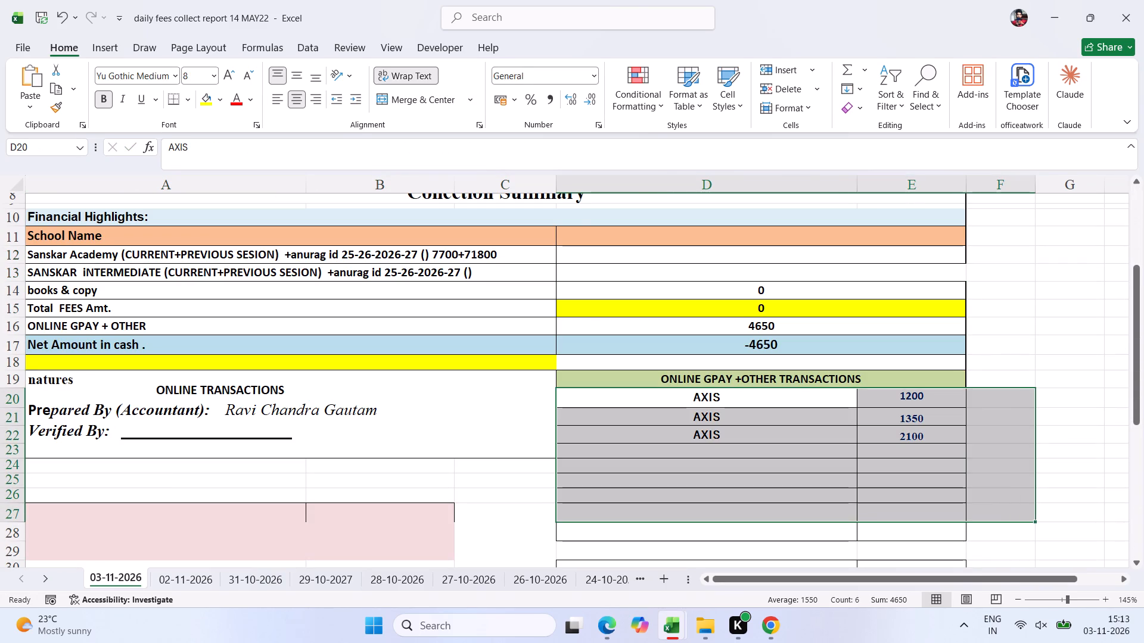
key(Delete)
Clear the note counts and amounts under DENOMINATION NOTES and AMT.
scroll(464, 482, up, 1)
scroll(413, 464, down, 4)
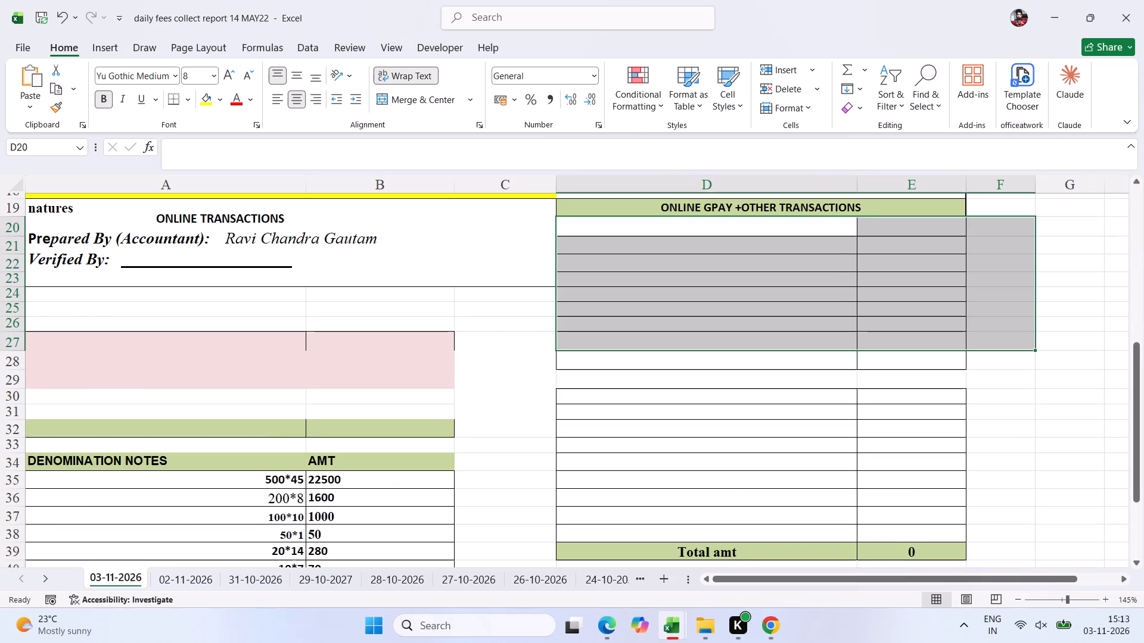
drag(251, 478, 355, 537)
key(Delete)
Return to the top of the emptied 03-11-2026 sheet and save the workbook.
scroll(355, 537, up, 2)
scroll(355, 537, down, 1)
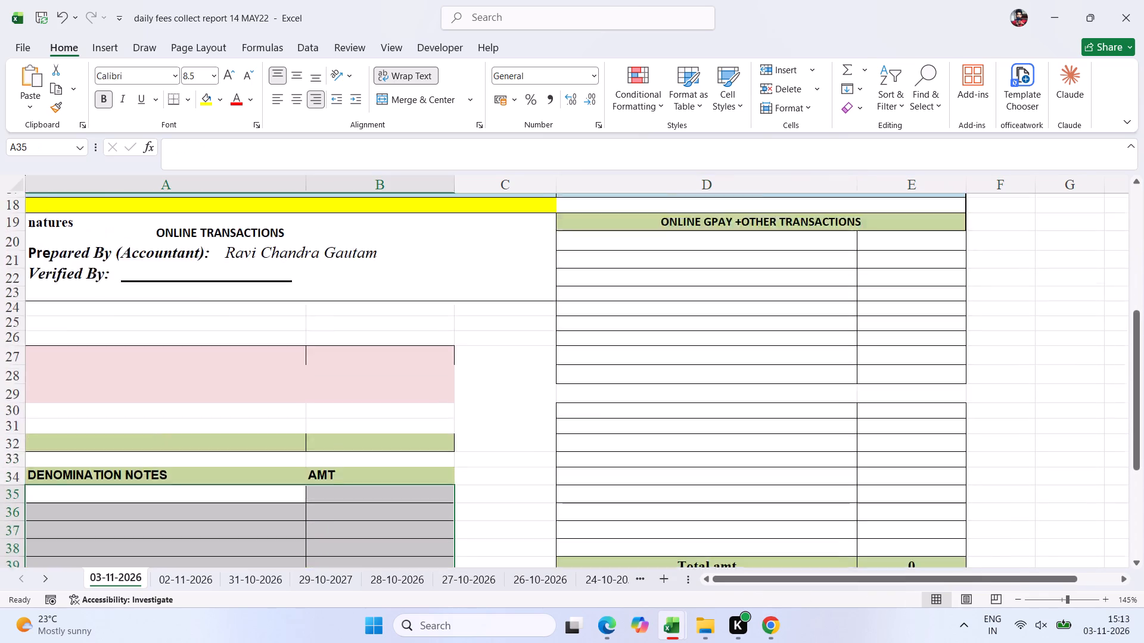
scroll(355, 537, up, 1)
scroll(363, 507, down, 2)
scroll(363, 507, up, 4)
scroll(363, 507, down, 1)
scroll(360, 486, up, 4)
click(372, 446)
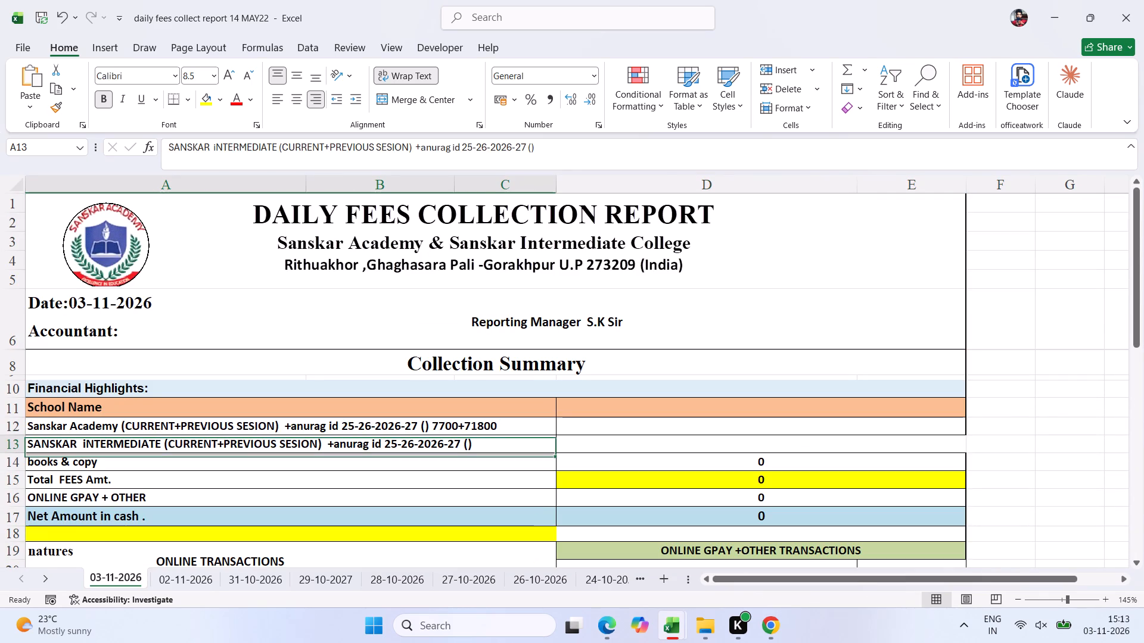
key(ctrl+s)
key(ctrl+s)
Arrange the workbook side by side with the Chrome window showing the fee collection report.
key(super+Right)
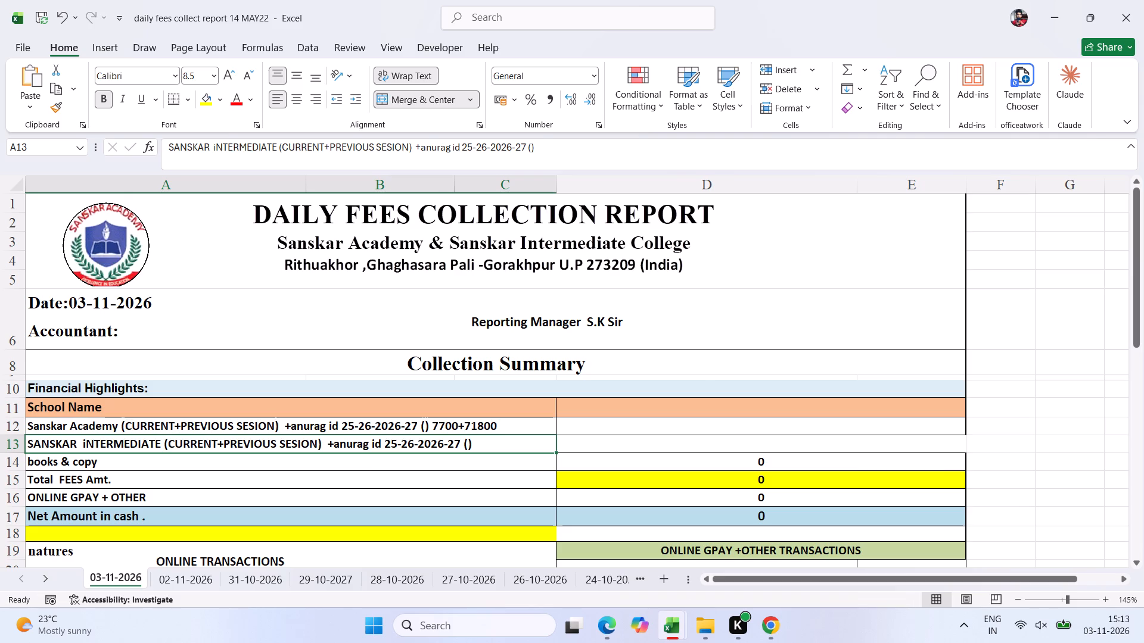
click(257, 163)
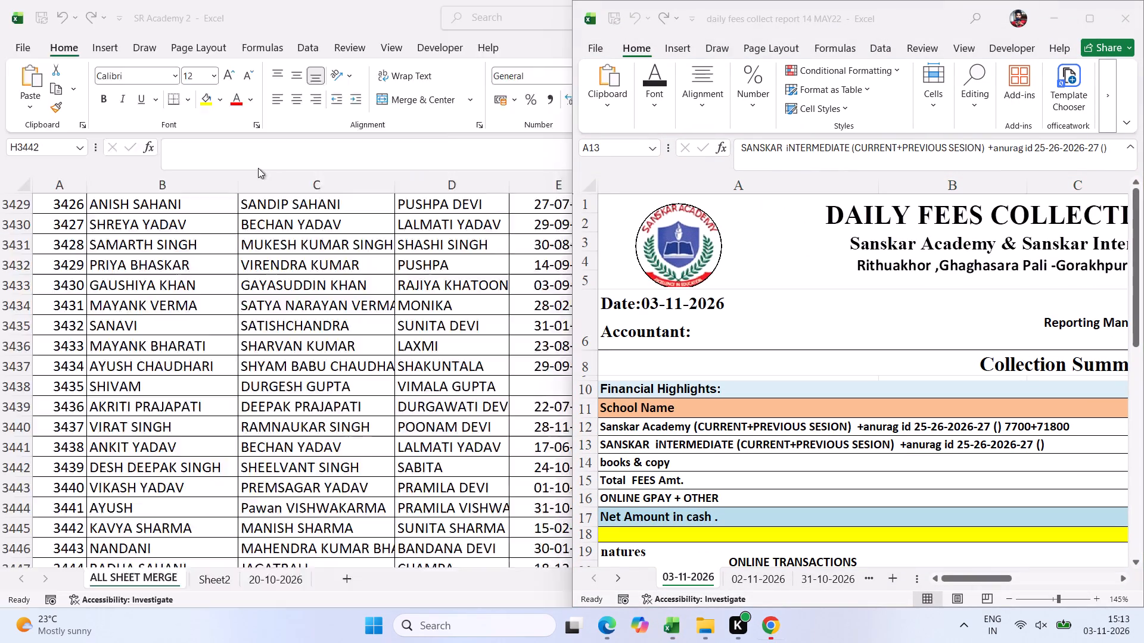
scroll(262, 199, up, 7)
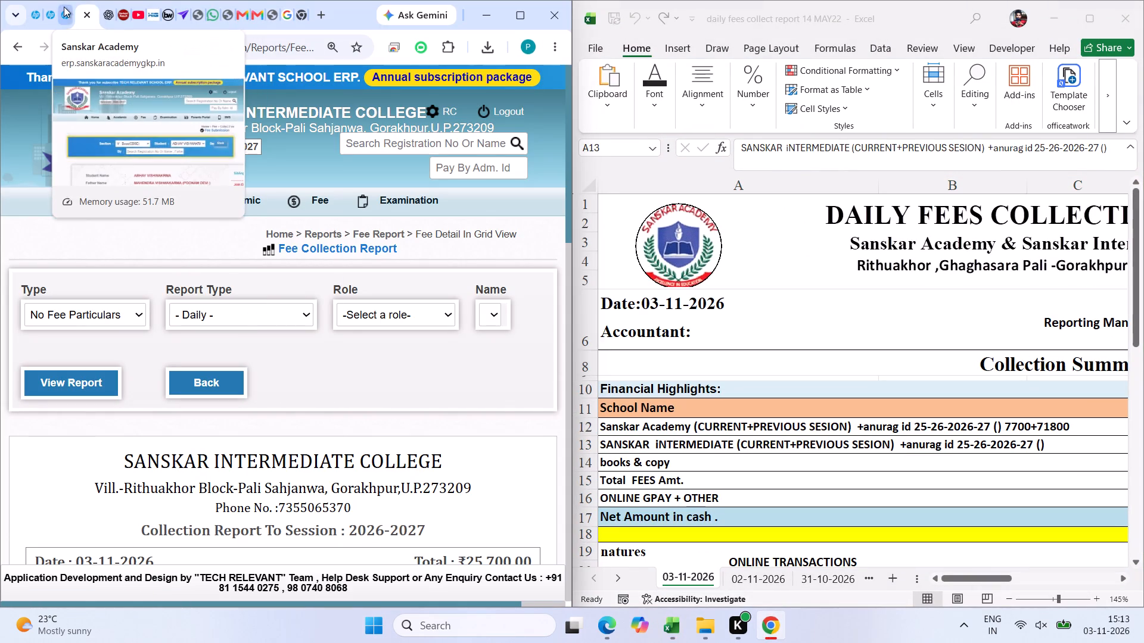
scroll(318, 392, down, 4)
scroll(318, 393, up, 6)
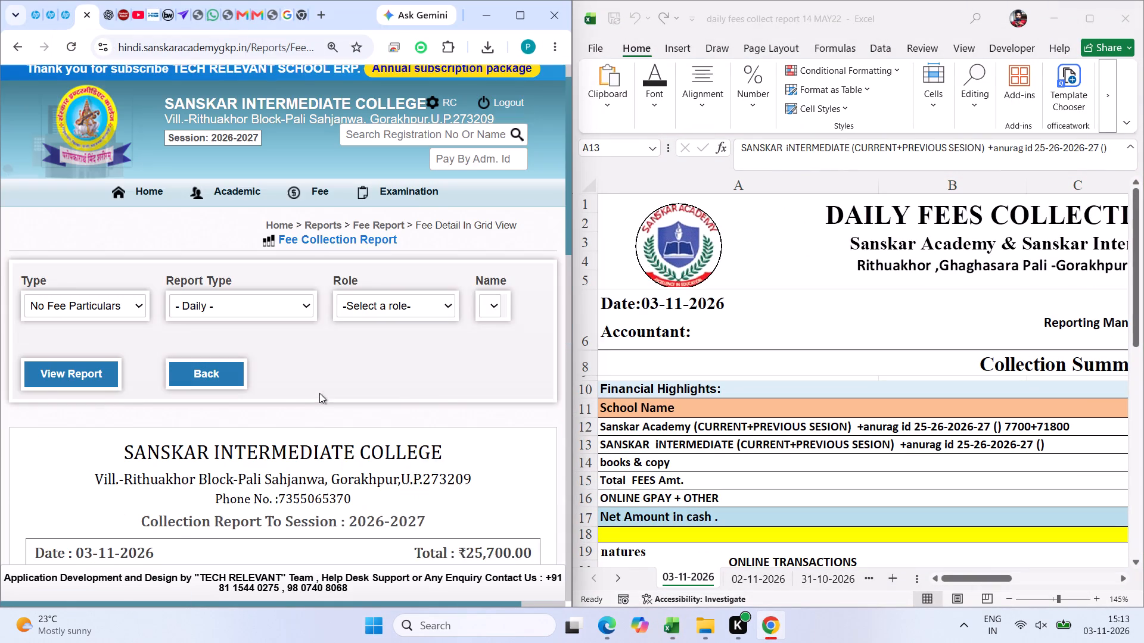
Enter 25700 as the Sanskar Intermediate collection amount in the Collection Summary.
click(1106, 454)
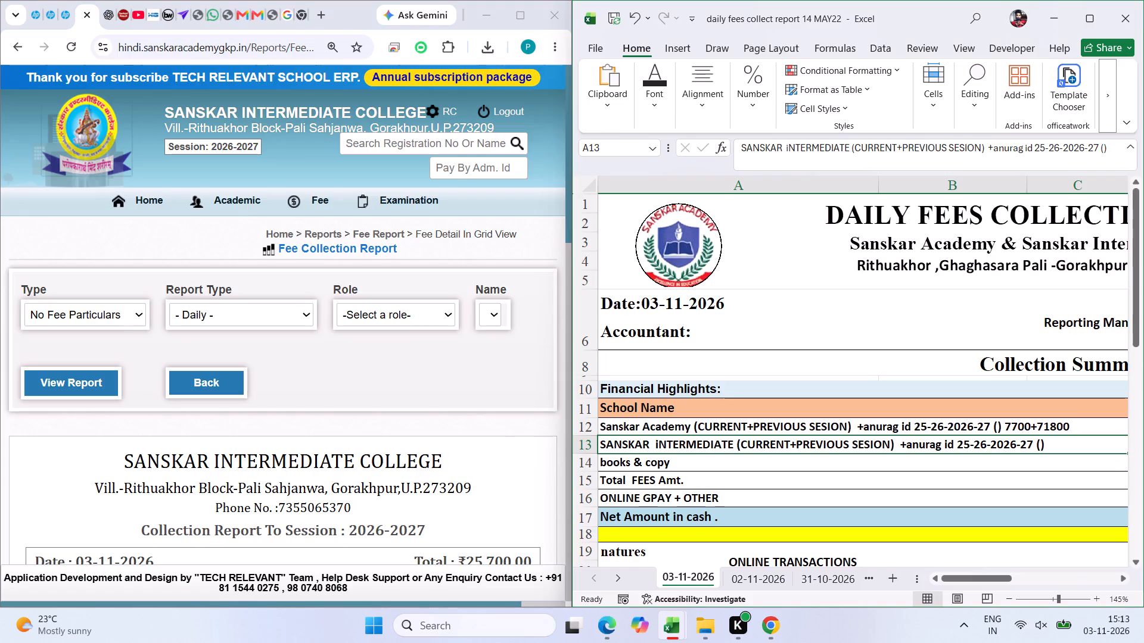
key(Right)
text(25700)
key(Return)
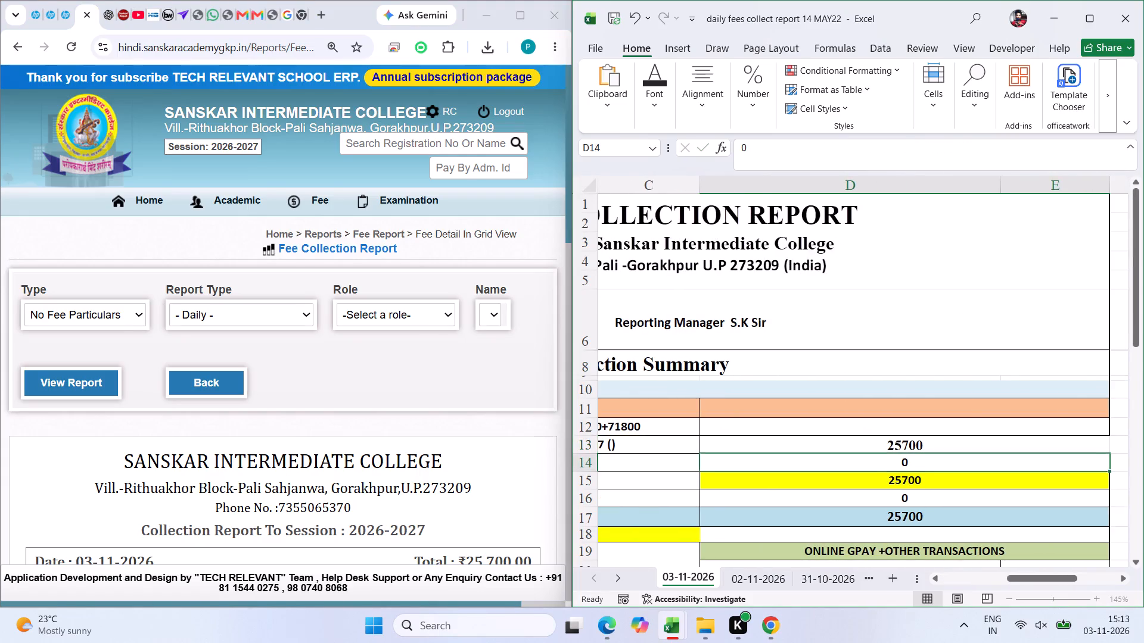
scroll(449, 481, down, 2)
scroll(439, 477, up, 2)
scroll(439, 477, down, 1)
scroll(439, 477, up, 1)
Open the daily Fee Collected Report for 03-11-2026 in the Sanskar Academy ERP, with the browser window enlarged.
click(60, 17)
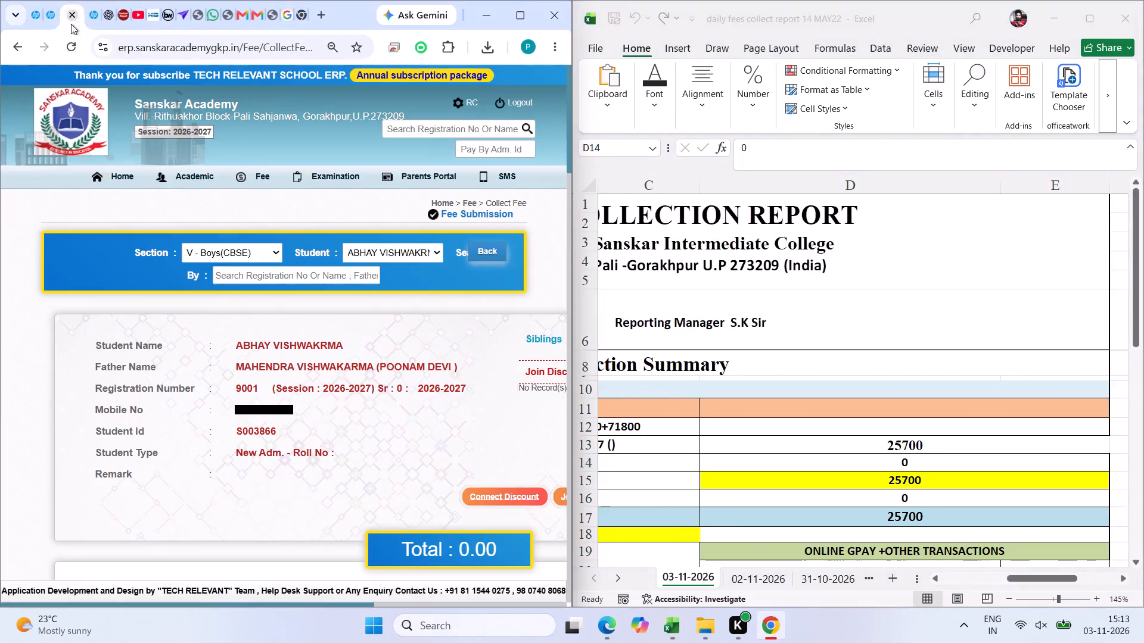
click(134, 173)
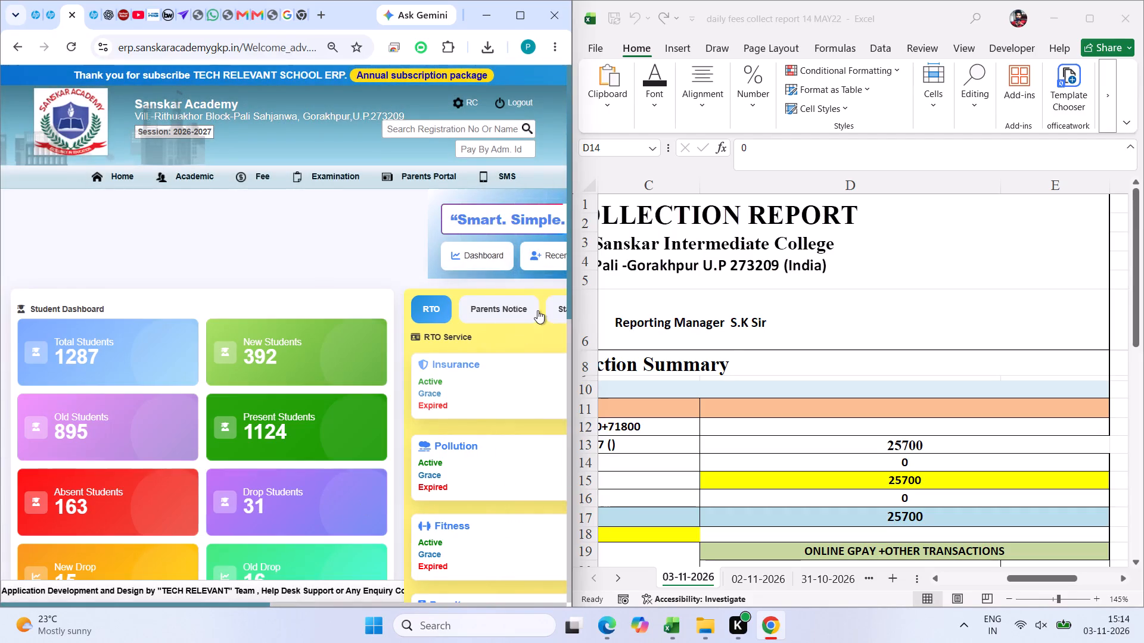
click(214, 606)
drag(214, 606, 313, 601)
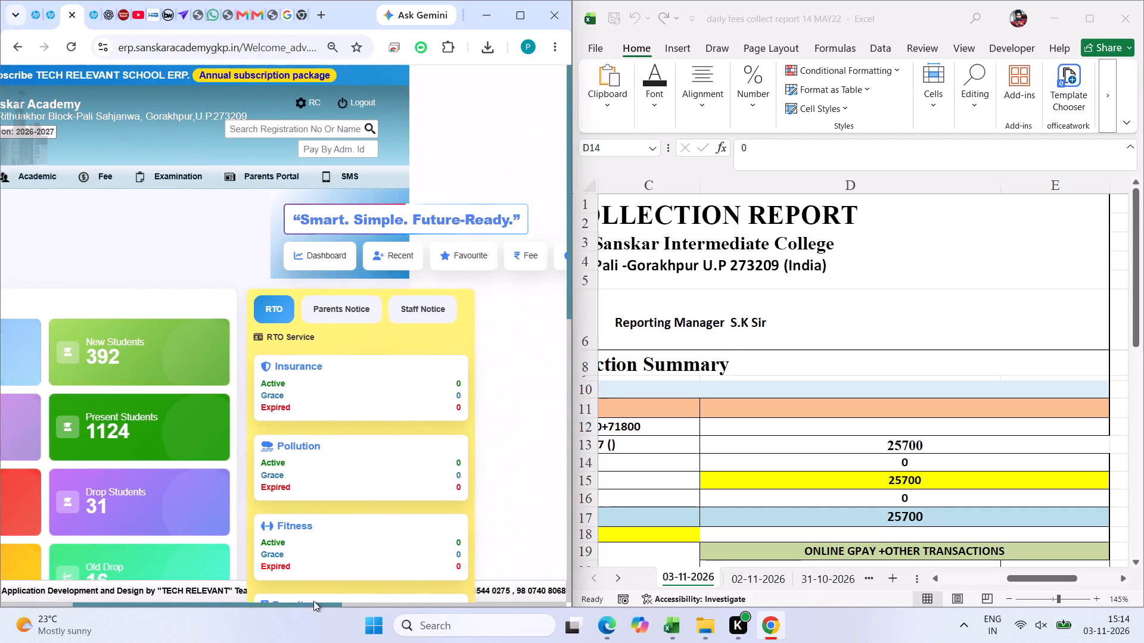
drag(313, 601, 374, 591)
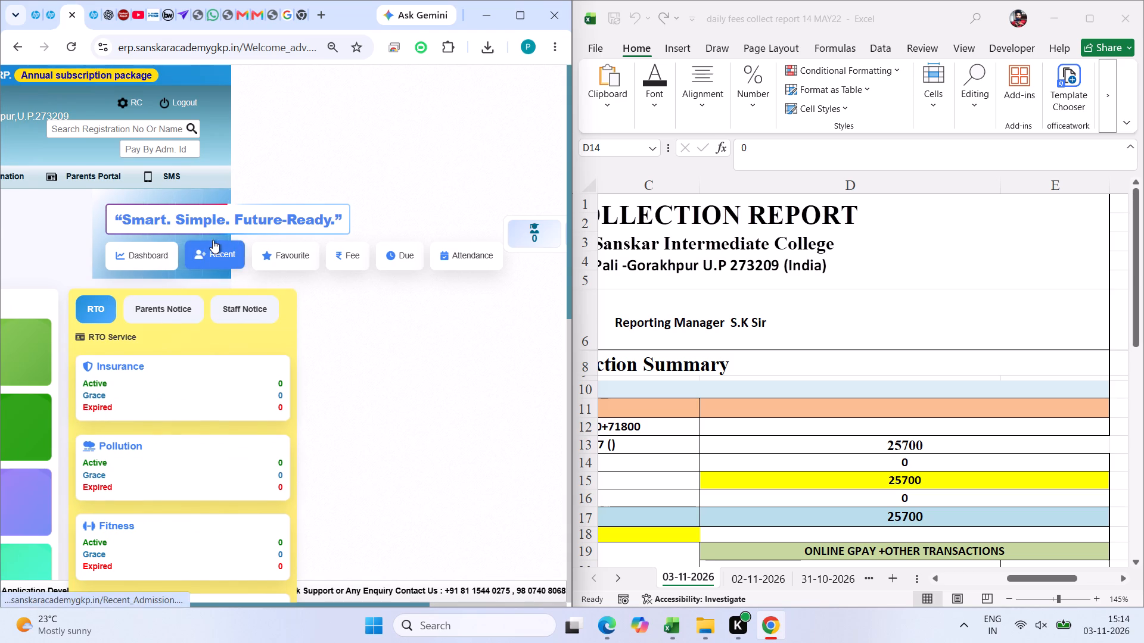
click(529, 17)
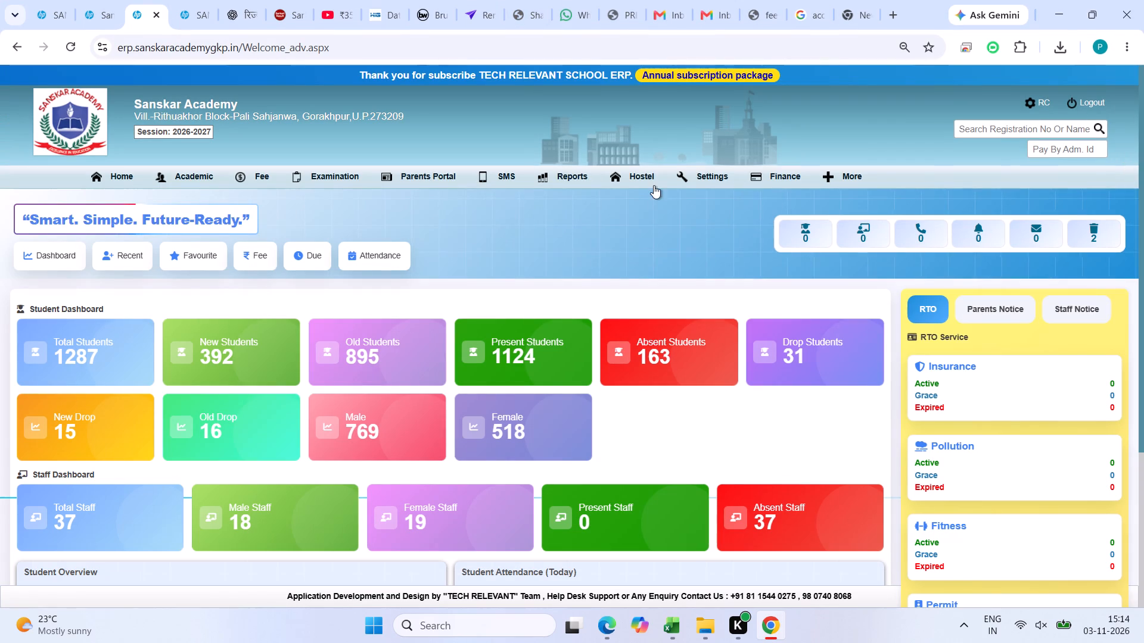
click(565, 176)
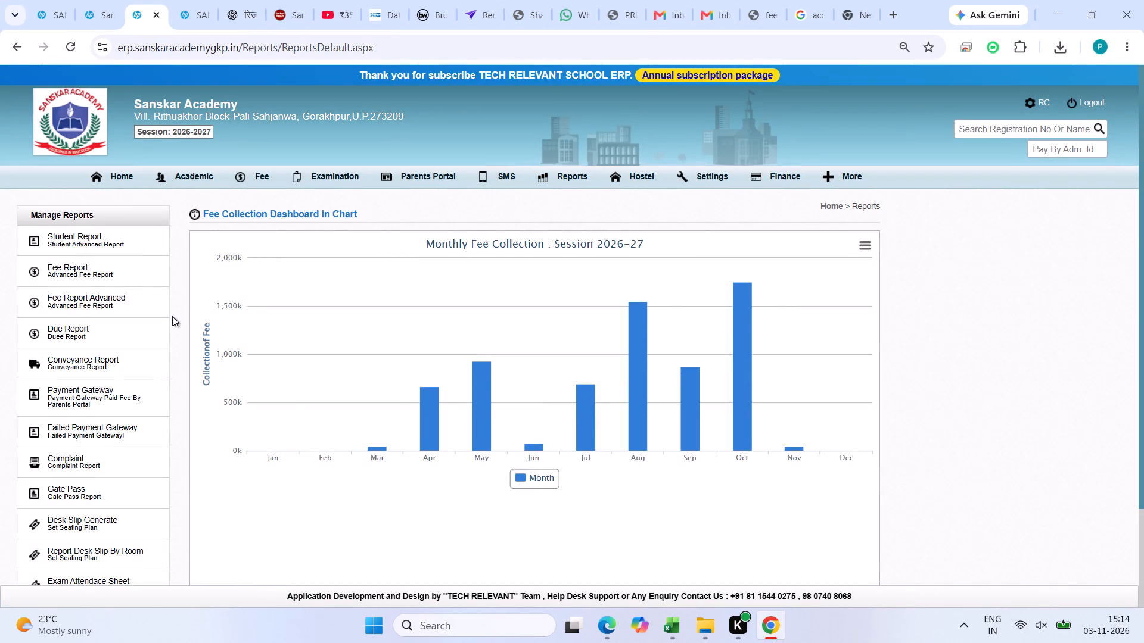
click(108, 271)
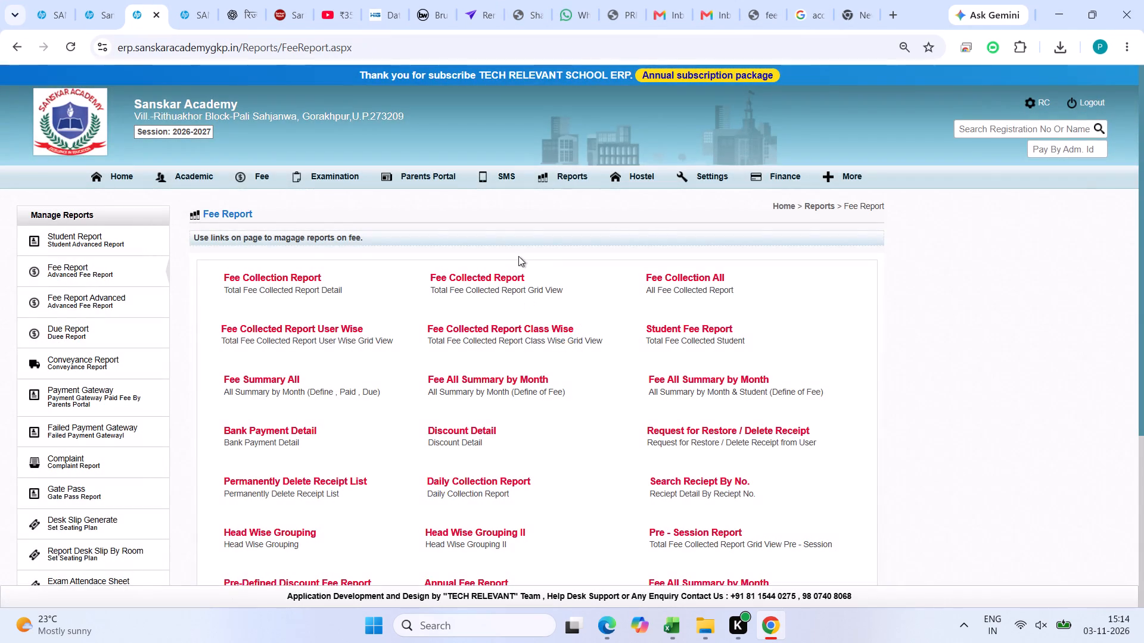
drag(518, 256, 518, 271)
click(517, 276)
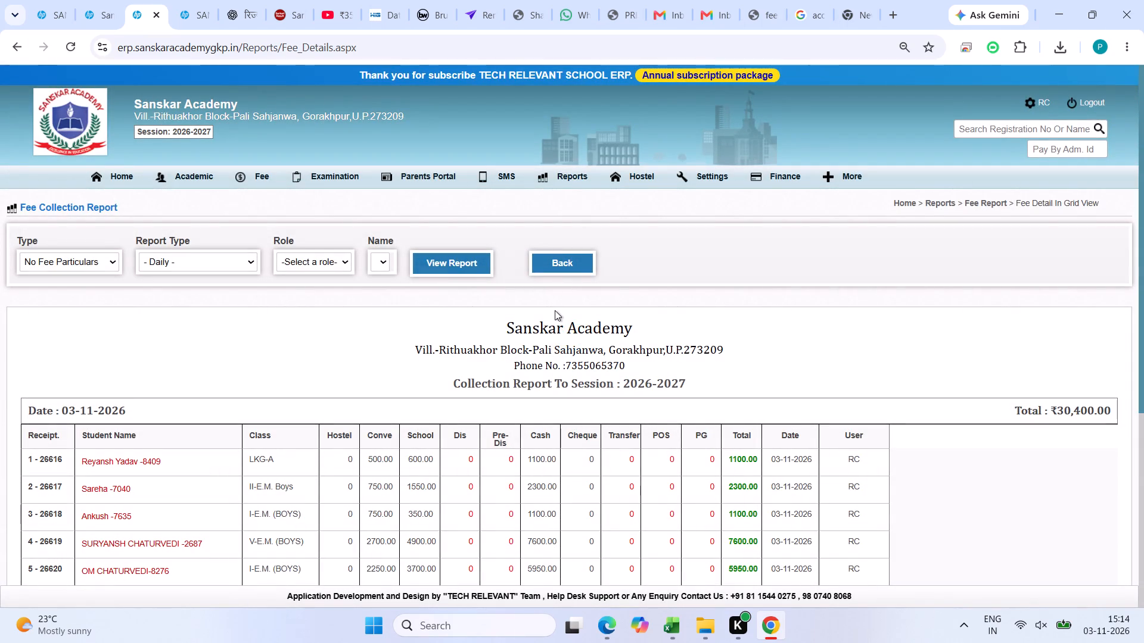
Place the browser beside the workbook again and enter 30400 as the Sanskar Academy collection amount in the Collection Summary.
key(super+Left)
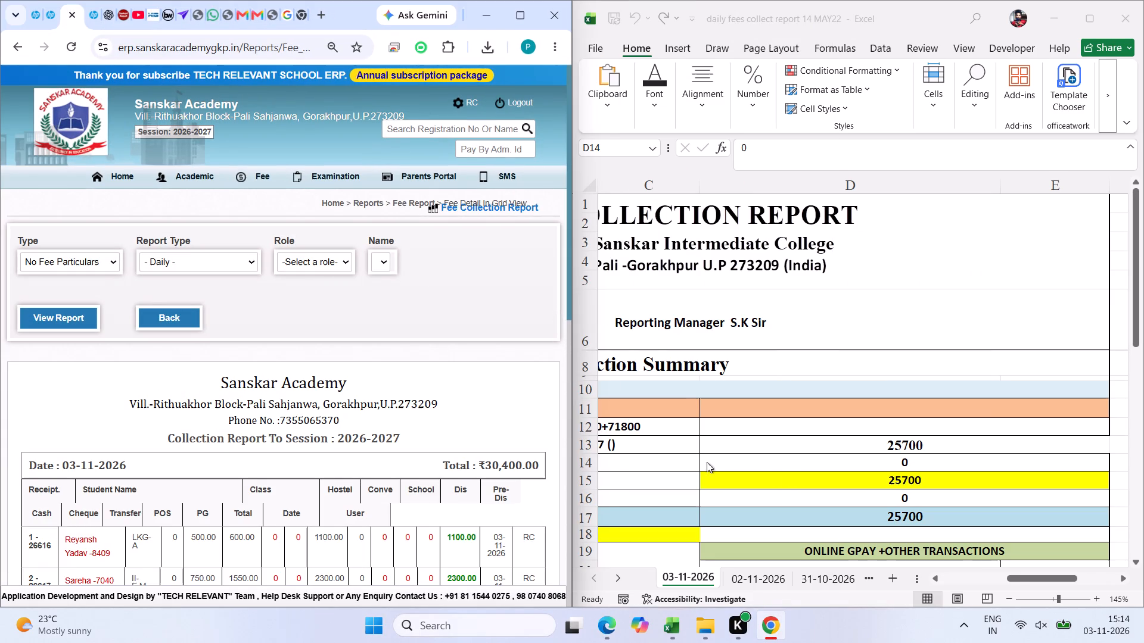
click(821, 424)
click(822, 425)
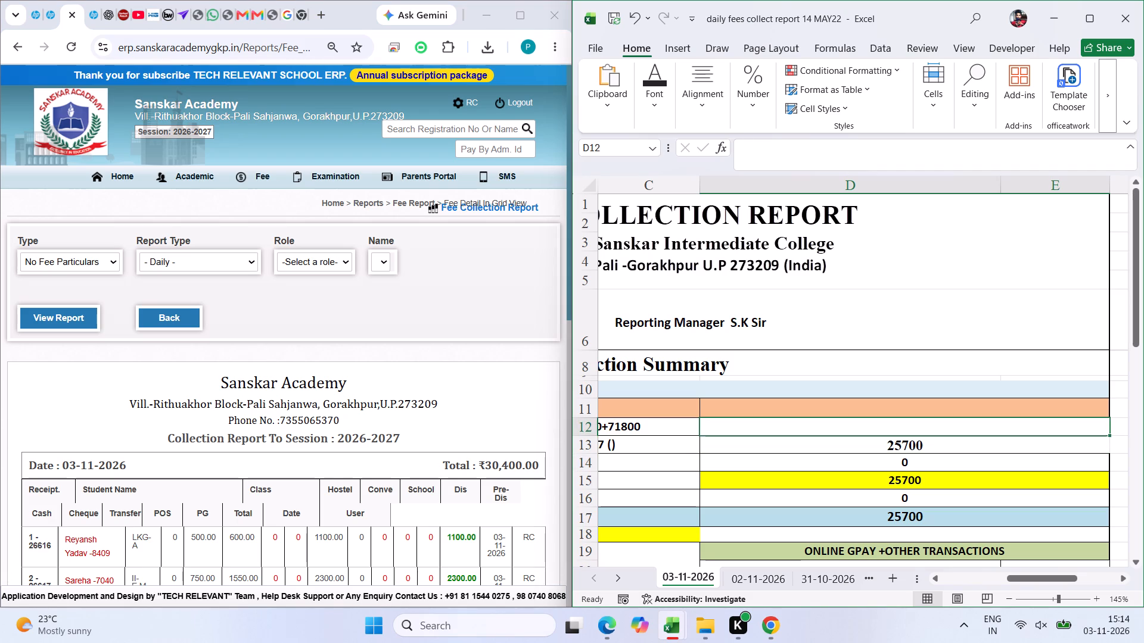
text(3010)
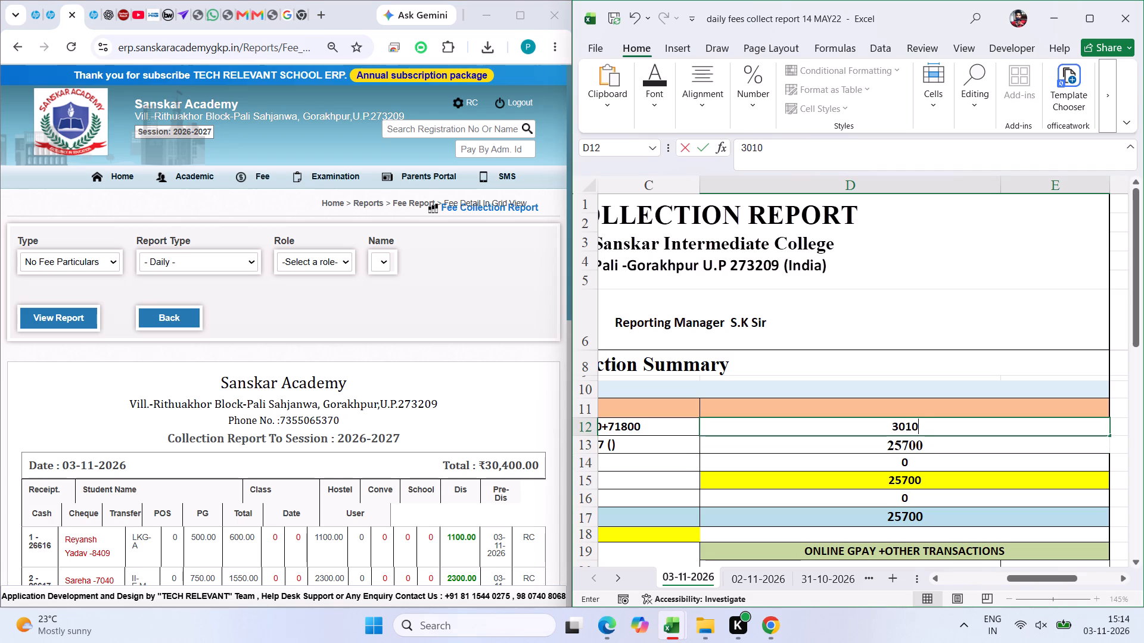
key(BackSpace)
key(BackSpace)
text(400)
key(Return)
Fill the first row under ONLINE GPAY +OTHER TRANSACTIONS with the label S.K SIR ONLINE and the amount 14250.
scroll(828, 478, down, 2)
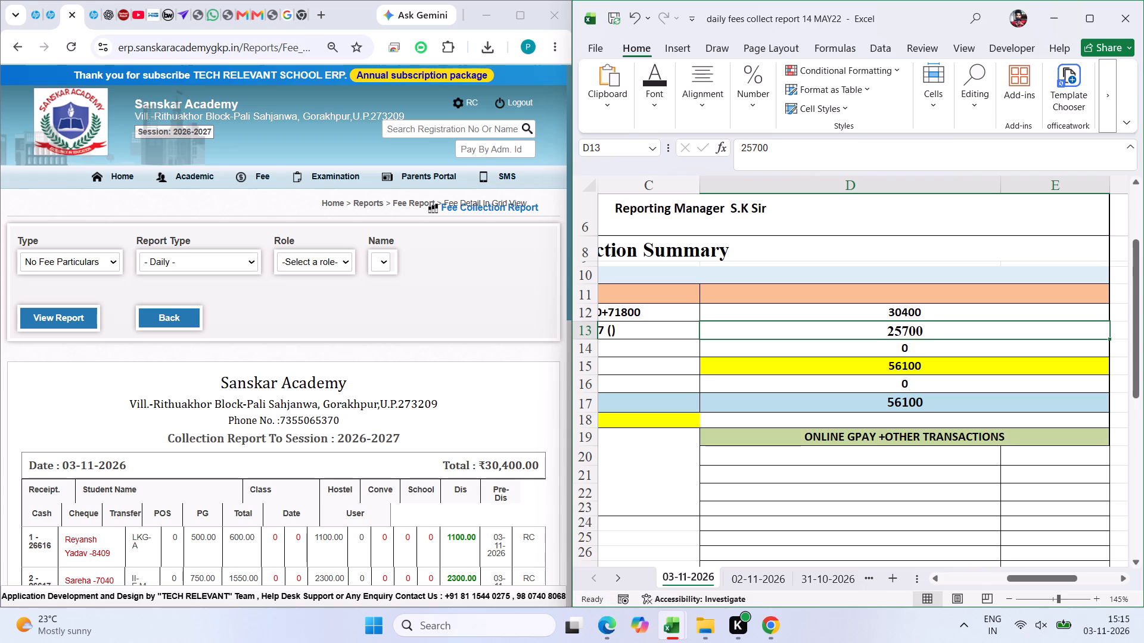
click(920, 459)
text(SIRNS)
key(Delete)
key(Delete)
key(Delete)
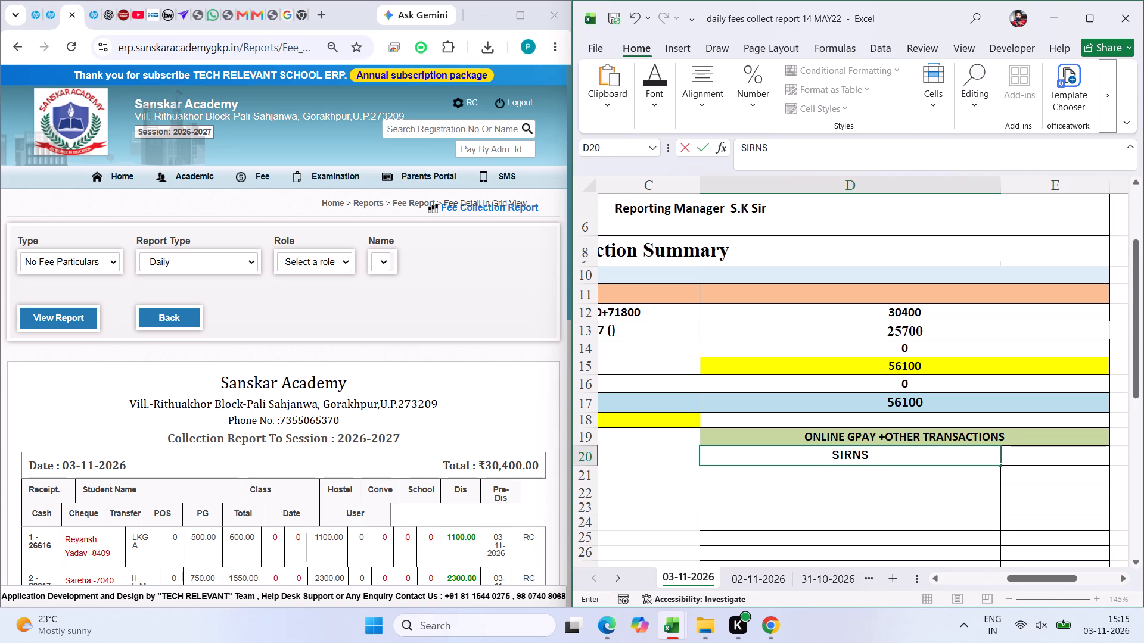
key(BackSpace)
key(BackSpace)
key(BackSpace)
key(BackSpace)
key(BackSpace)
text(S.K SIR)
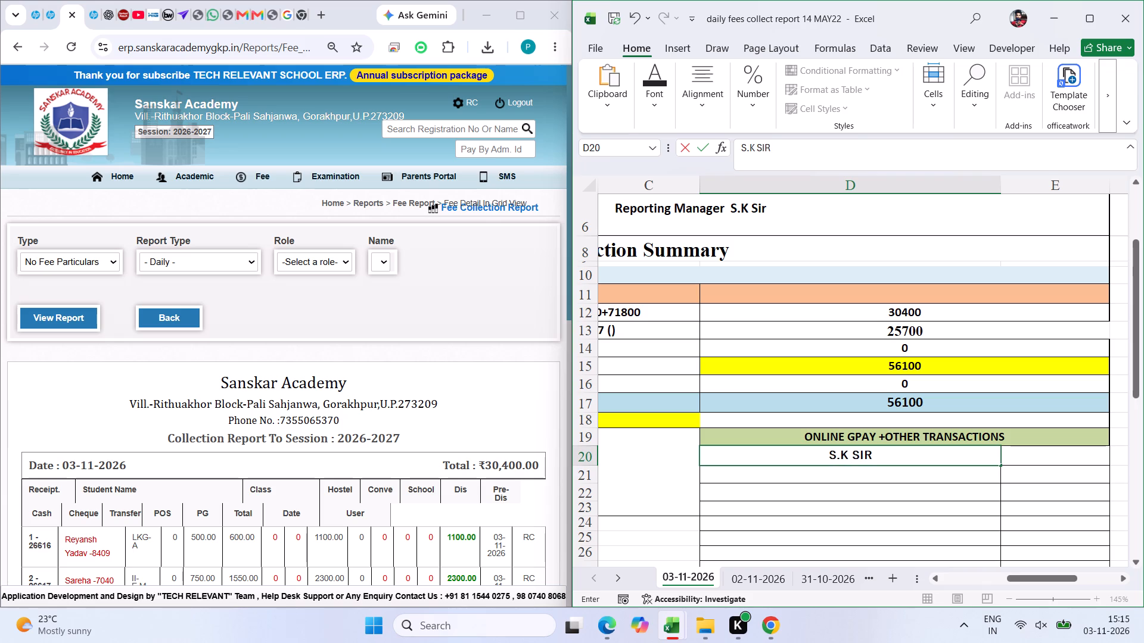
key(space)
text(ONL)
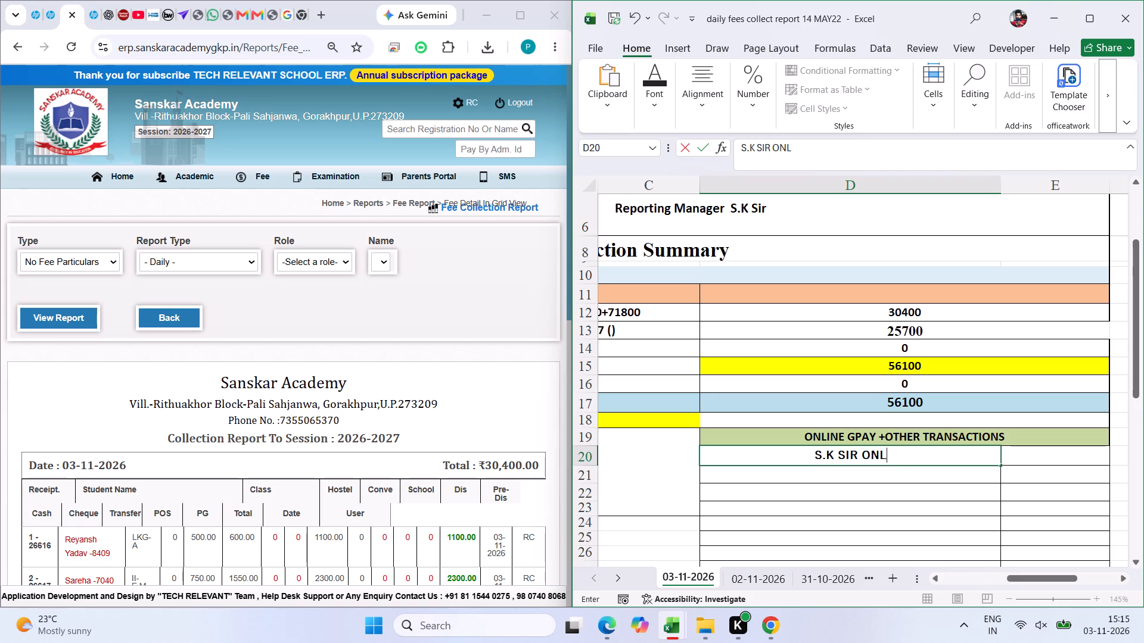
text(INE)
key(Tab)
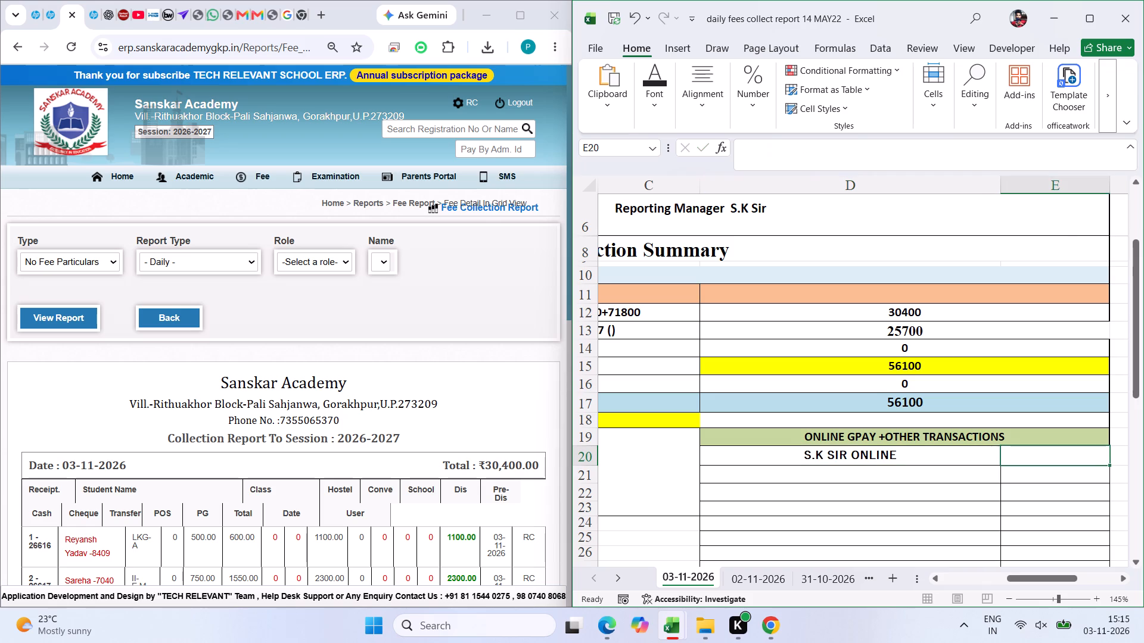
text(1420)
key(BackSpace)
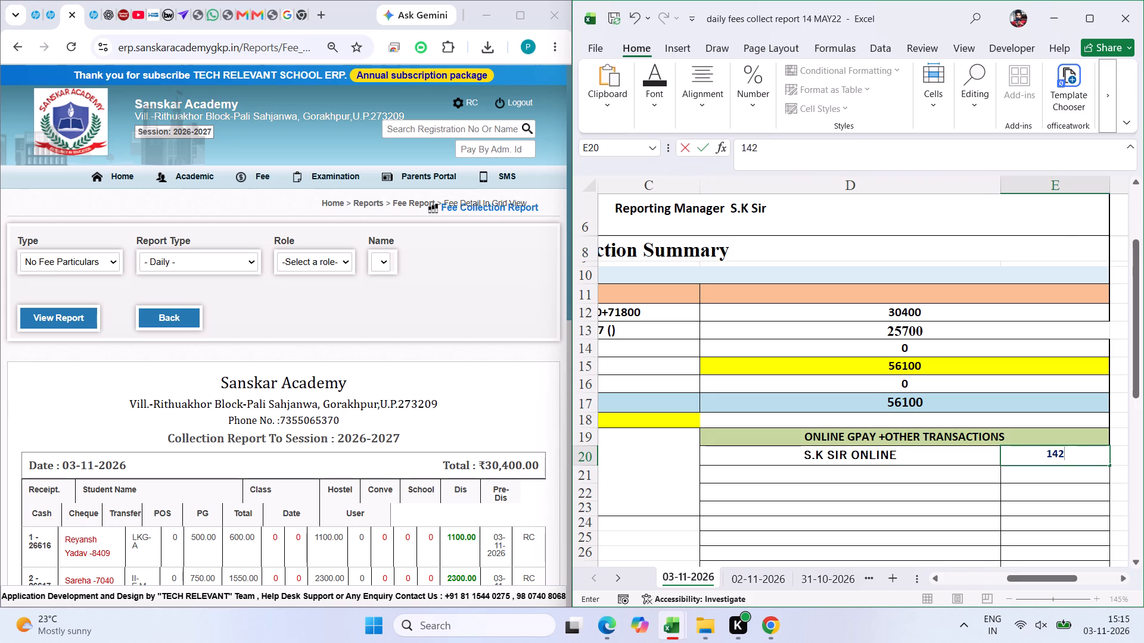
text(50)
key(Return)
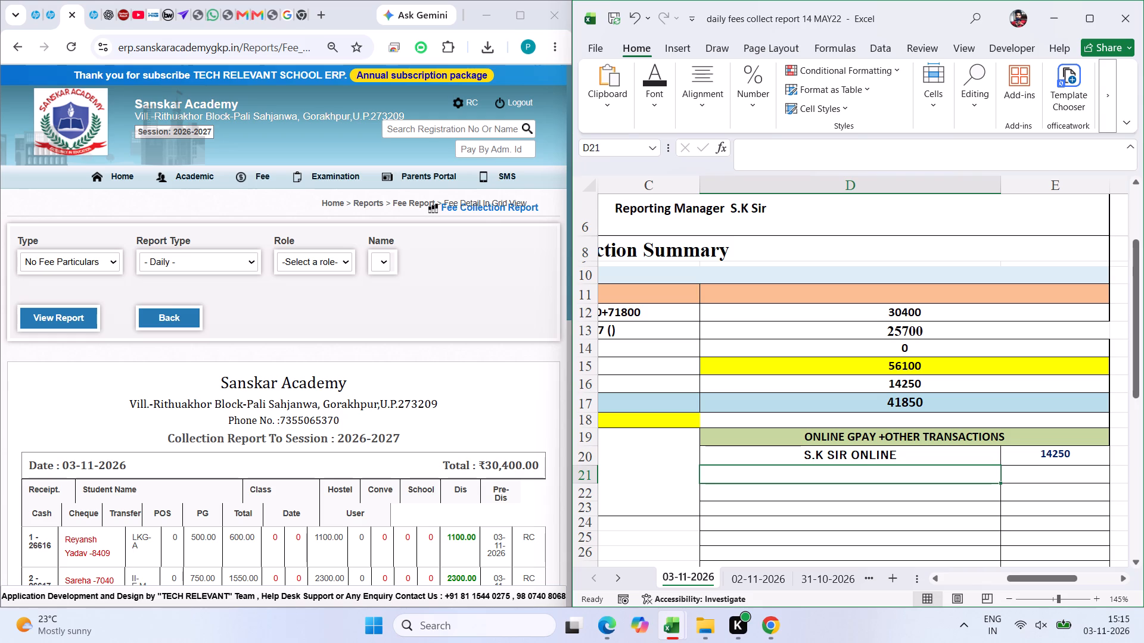
Fill the second row of the online transactions table with the label PANKAJ SIR and the amount 5500.
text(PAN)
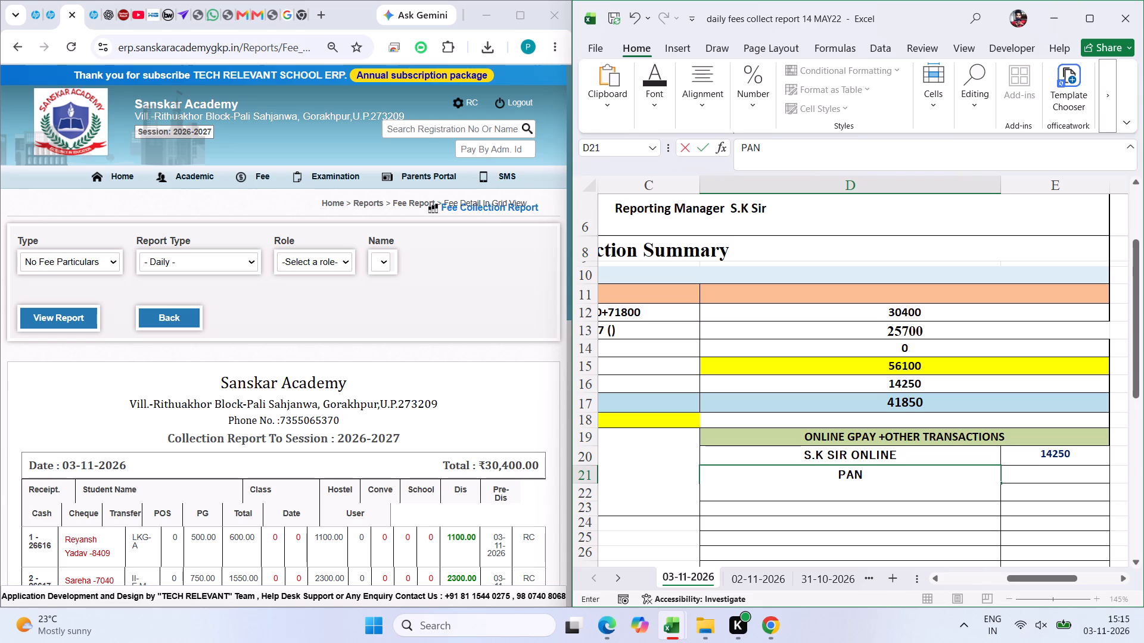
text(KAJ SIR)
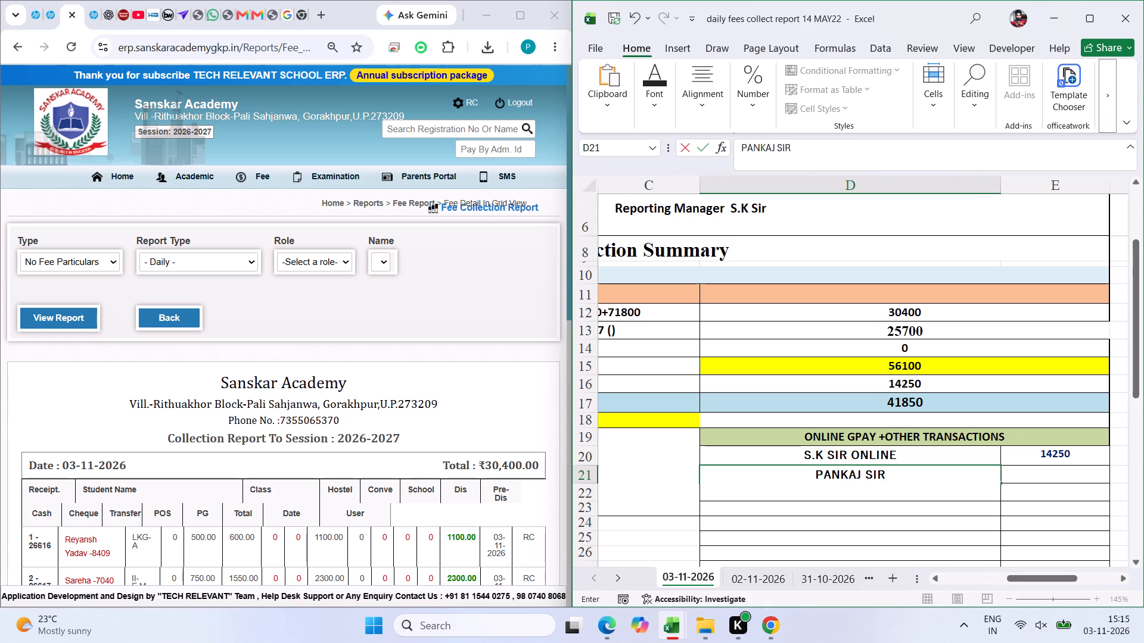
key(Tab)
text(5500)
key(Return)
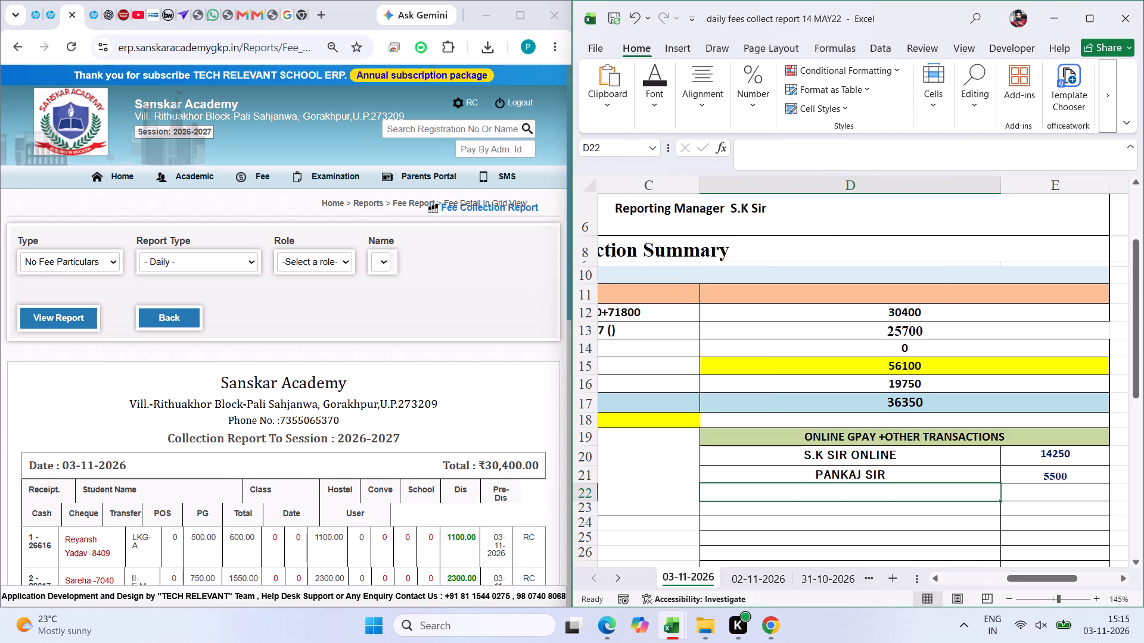
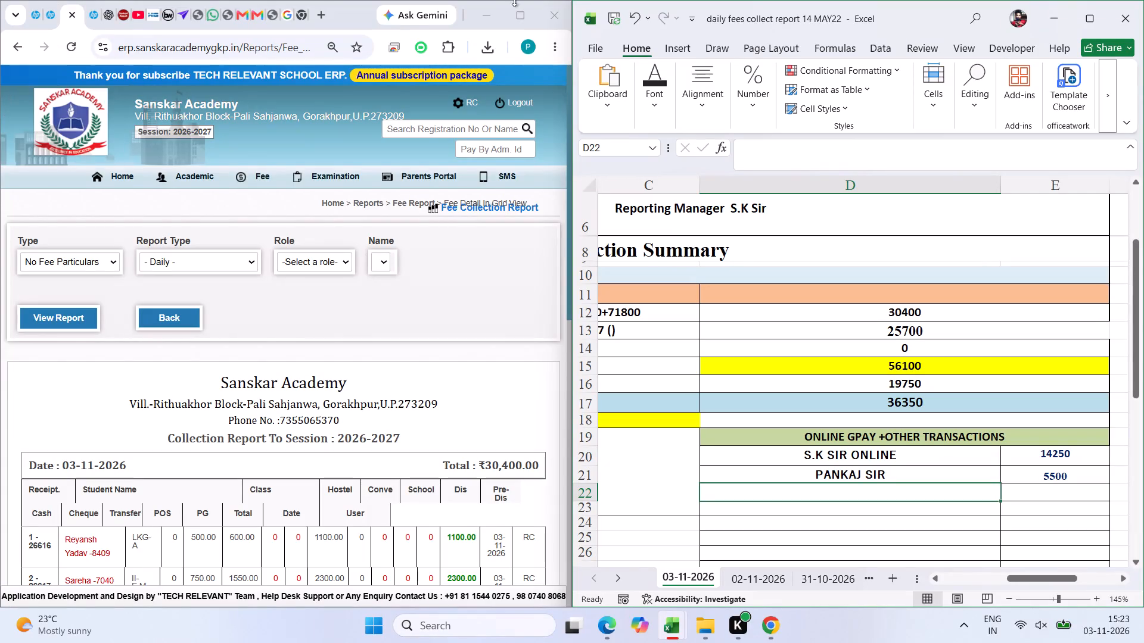
Switch to the blank Google page in the browser and calculate 500*61 in the address bar.
click(303, 16)
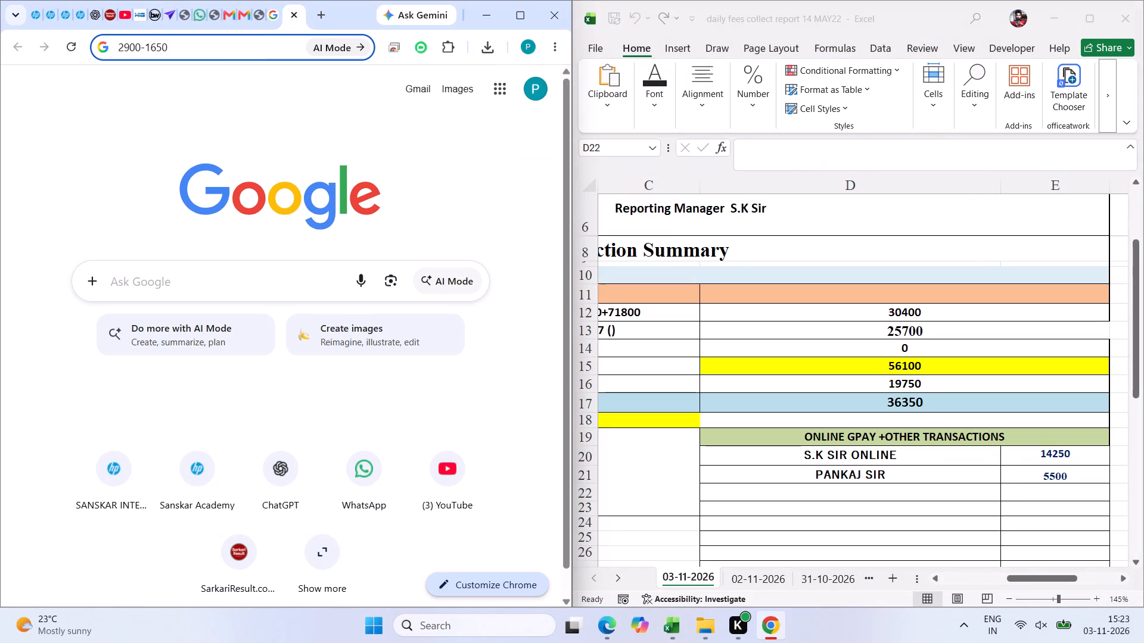
drag(213, 49, 86, 40)
text(500)
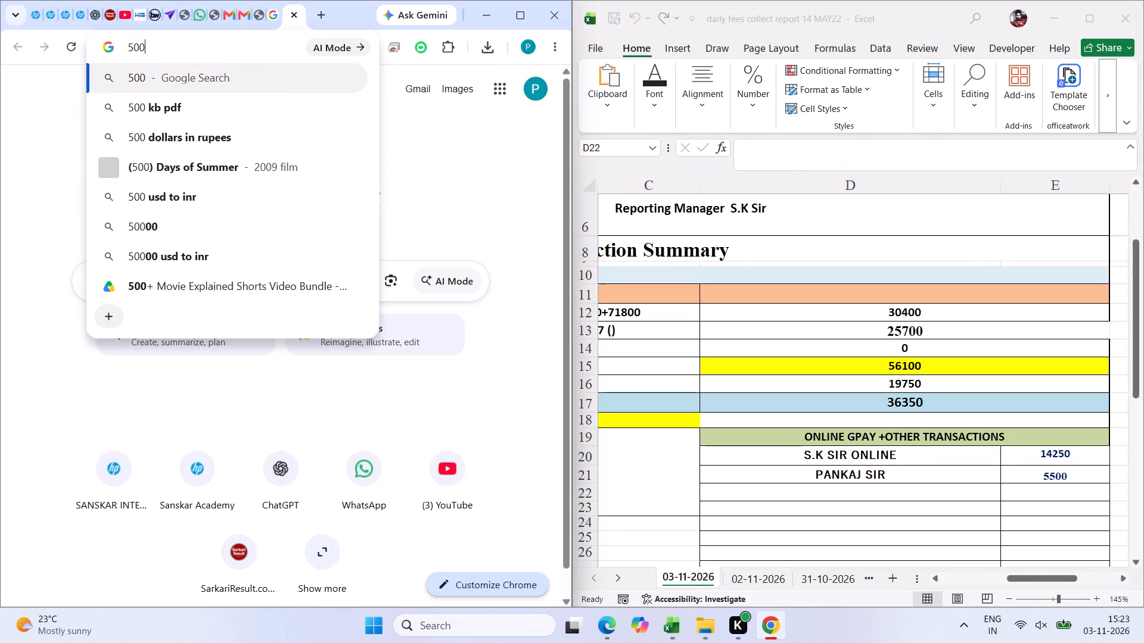
text(*61)
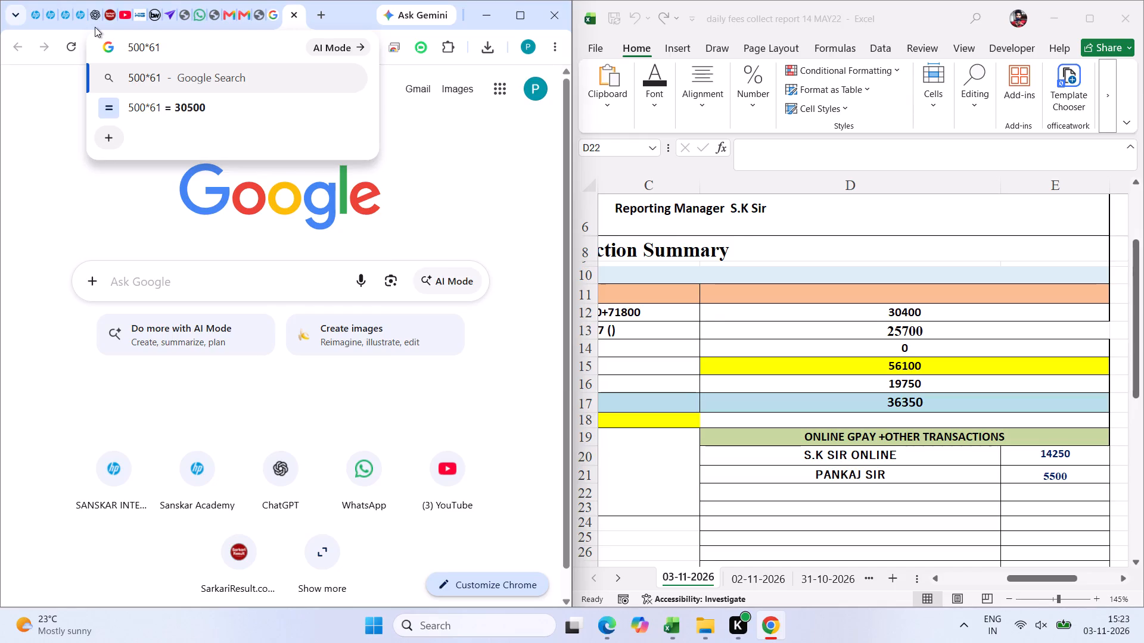
Replace the address bar calculation with the running sum 30500+4600+1100+50.
key(BackSpace)
key(BackSpace)
key(BackSpace)
key(BackSpace)
key(BackSpace)
key(BackSpace)
key(BackSpace)
key(BackSpace)
key(BackSpace)
key(BackSpace)
key(BackSpace)
key(BackSpace)
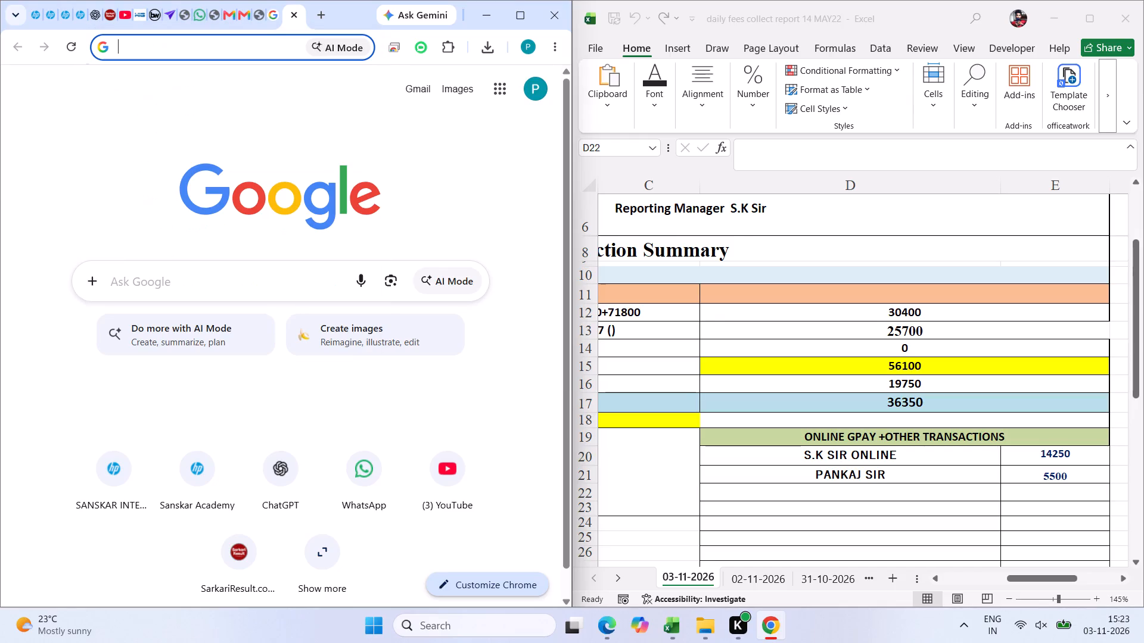
text(30500)
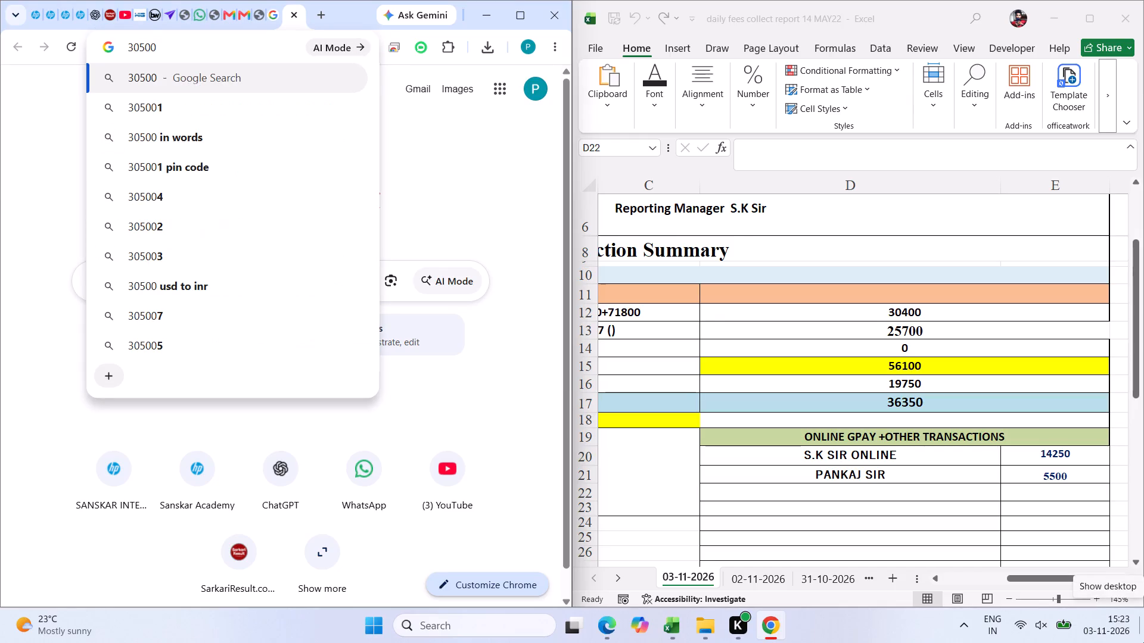
key(plus)
text(45)
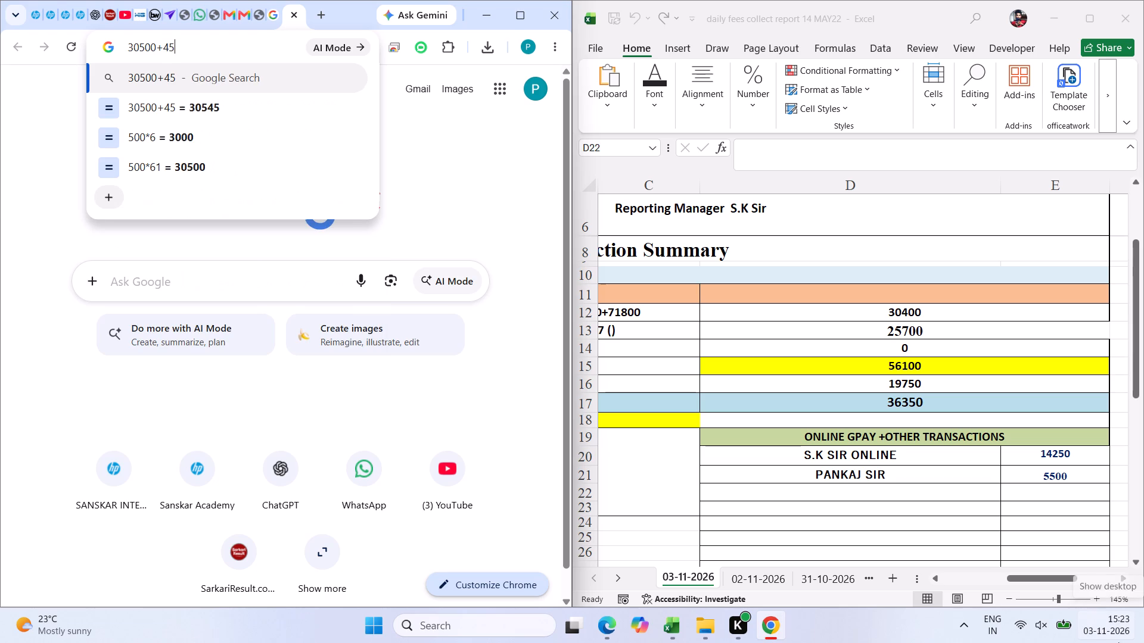
text(00)
key(BackSpace)
key(BackSpace)
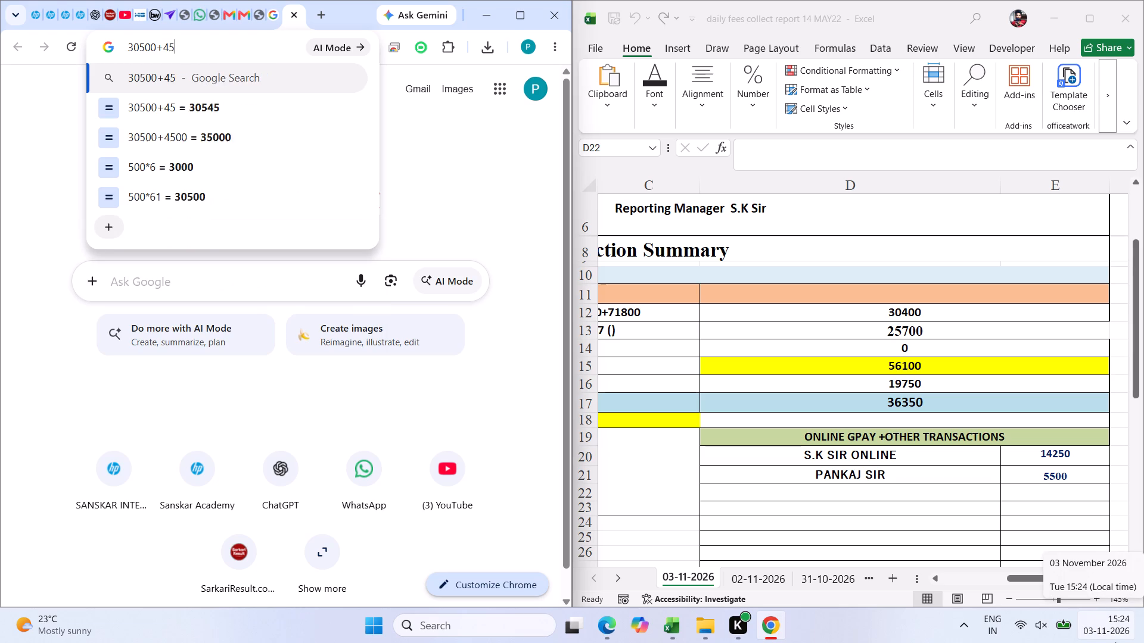
key(BackSpace)
text(600+)
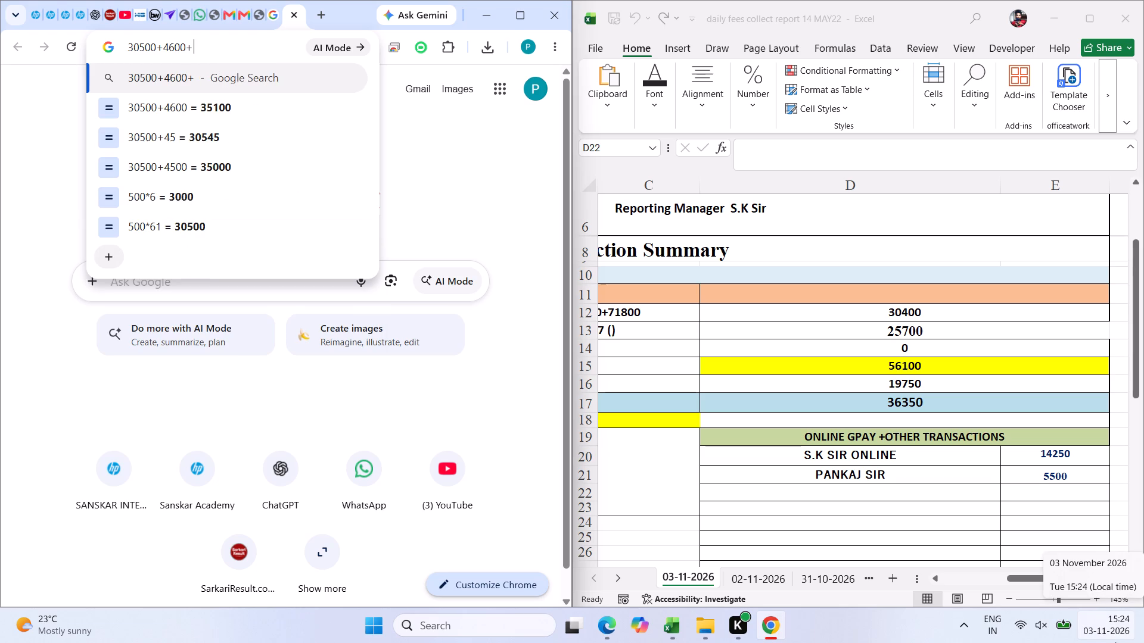
text(1100+50)
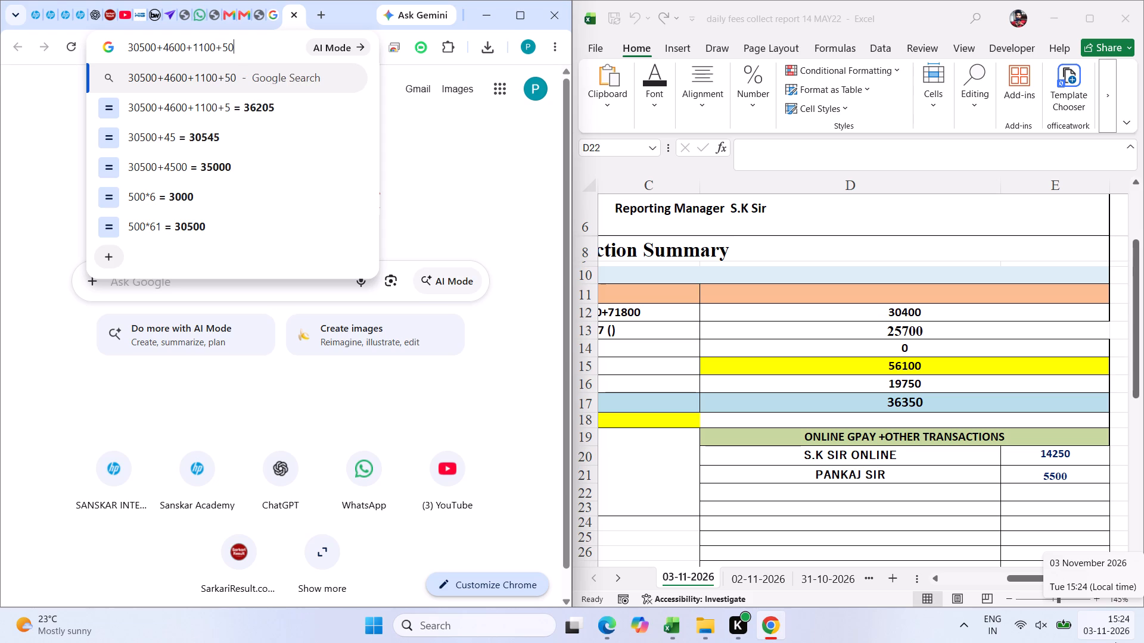
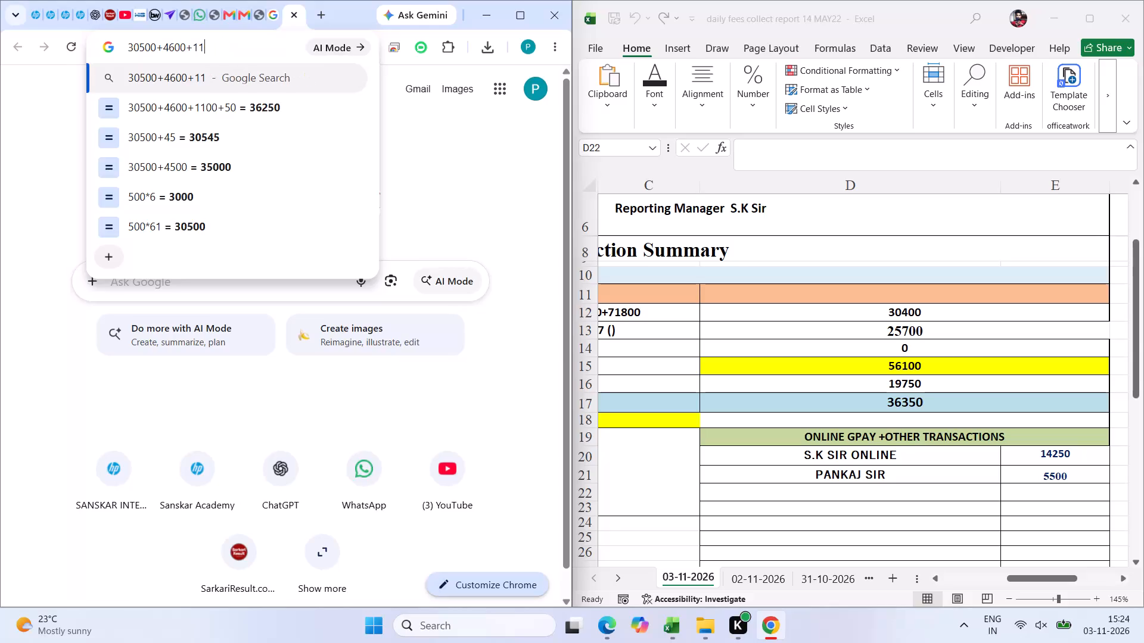
Correct the address bar sum to 30500+4600+1200+50 to check the remaining cash amount.
key(BackSpace)
text(200)
key(plus)
text(50)
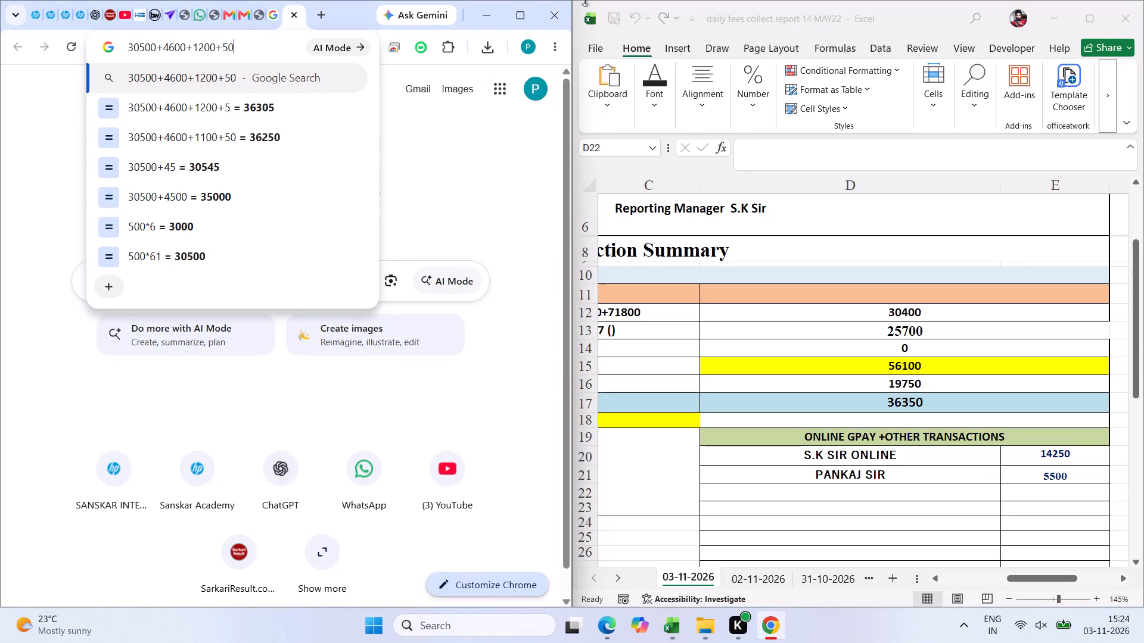
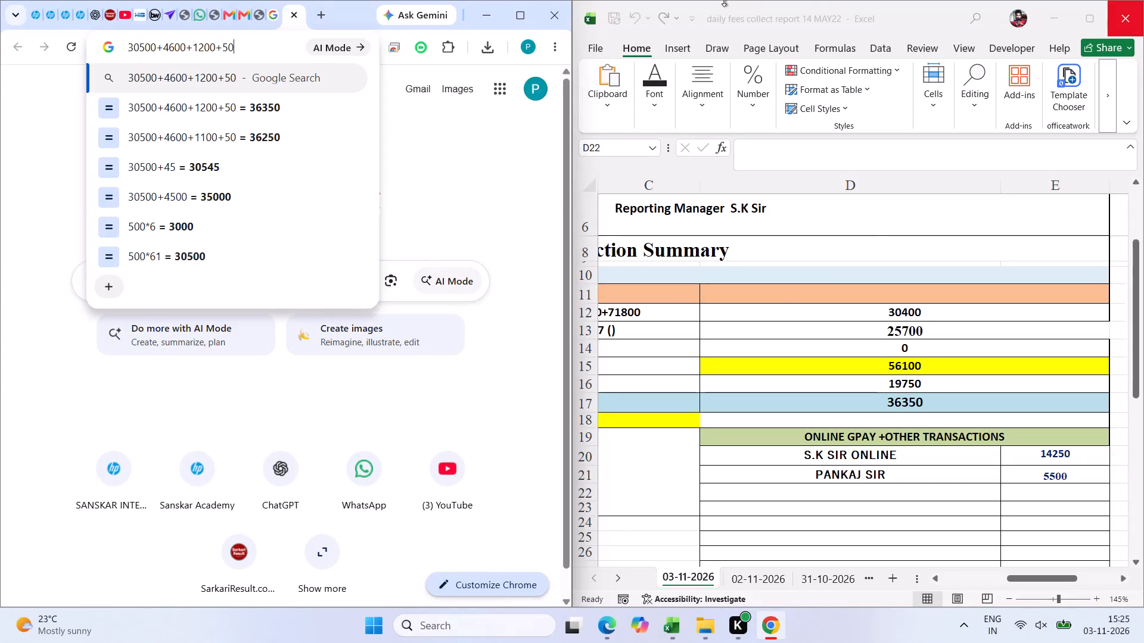
In the Excel report's 03-11-2026 sheet, enter 500*61 with amount 30500 in the first denomination notes row.
click(835, 320)
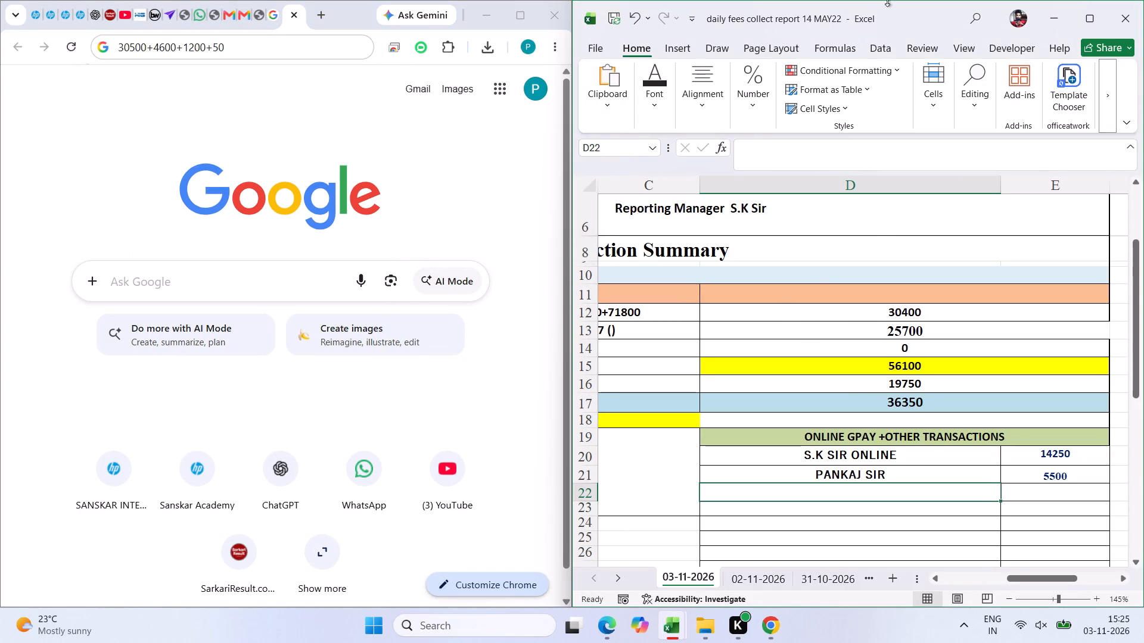
double_click(857, 21)
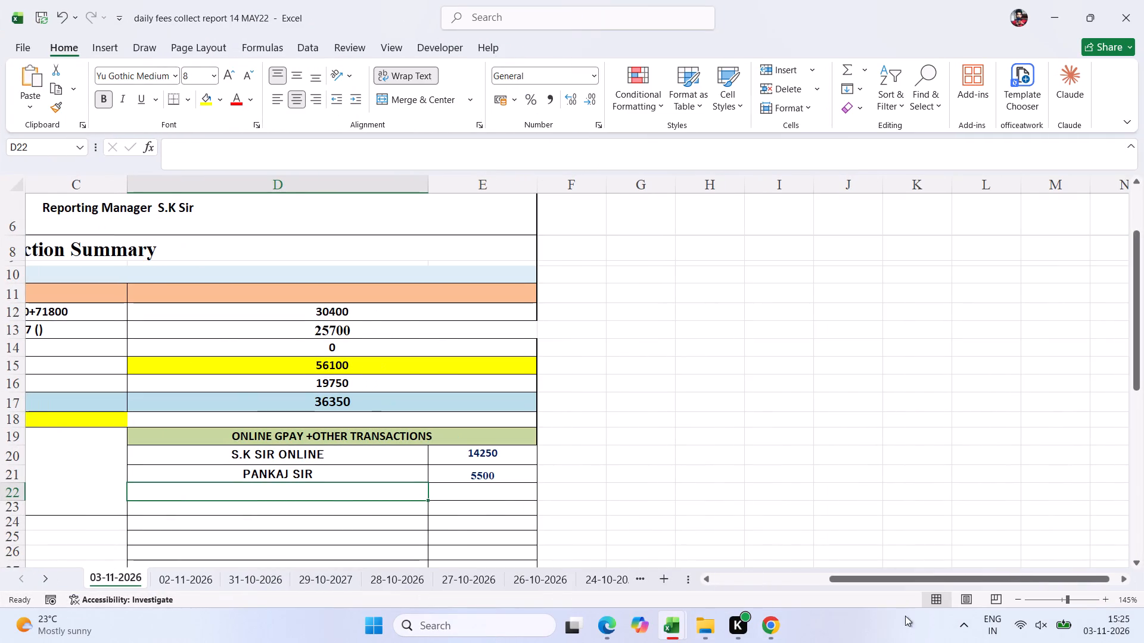
drag(886, 580, 517, 554)
scroll(326, 473, down, 4)
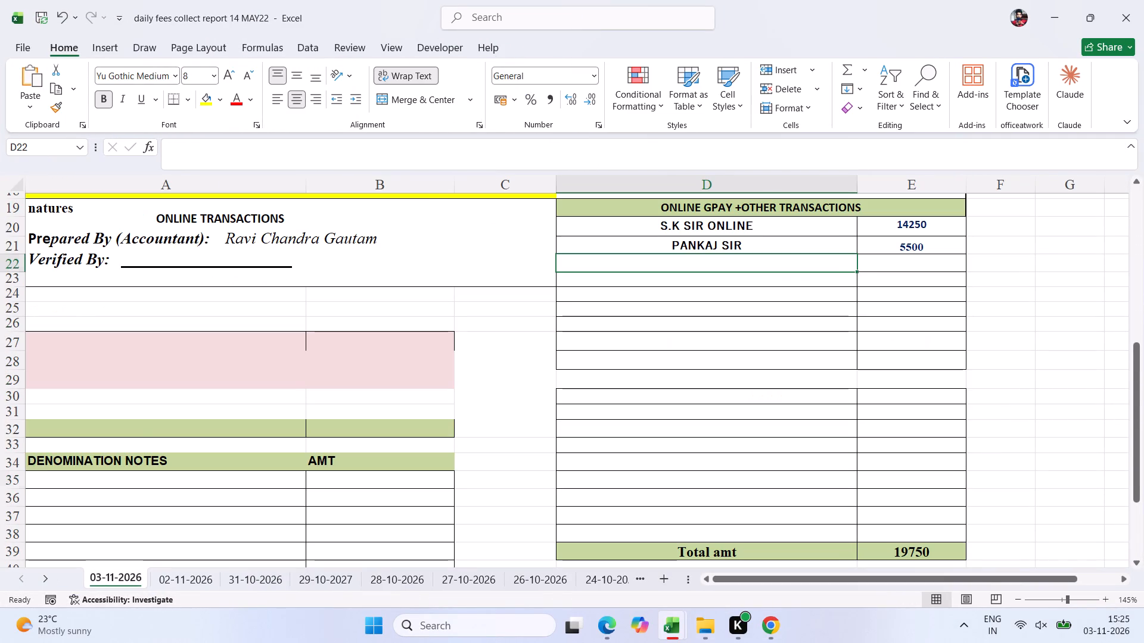
click(265, 486)
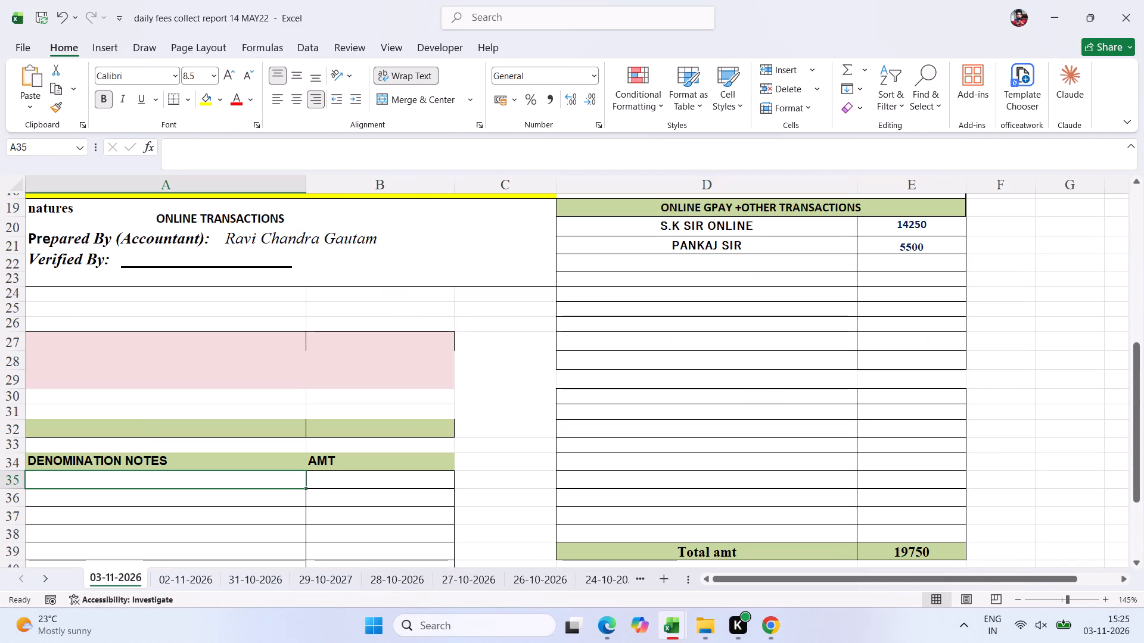
text(500)
key(asterisk)
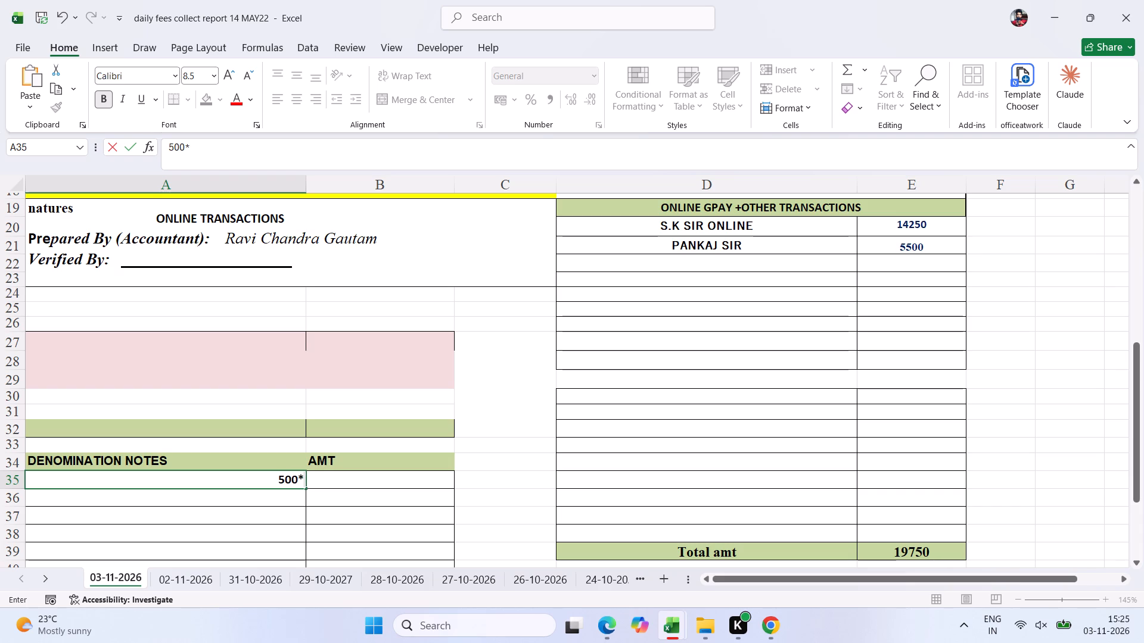
text(61)
key(Tab)
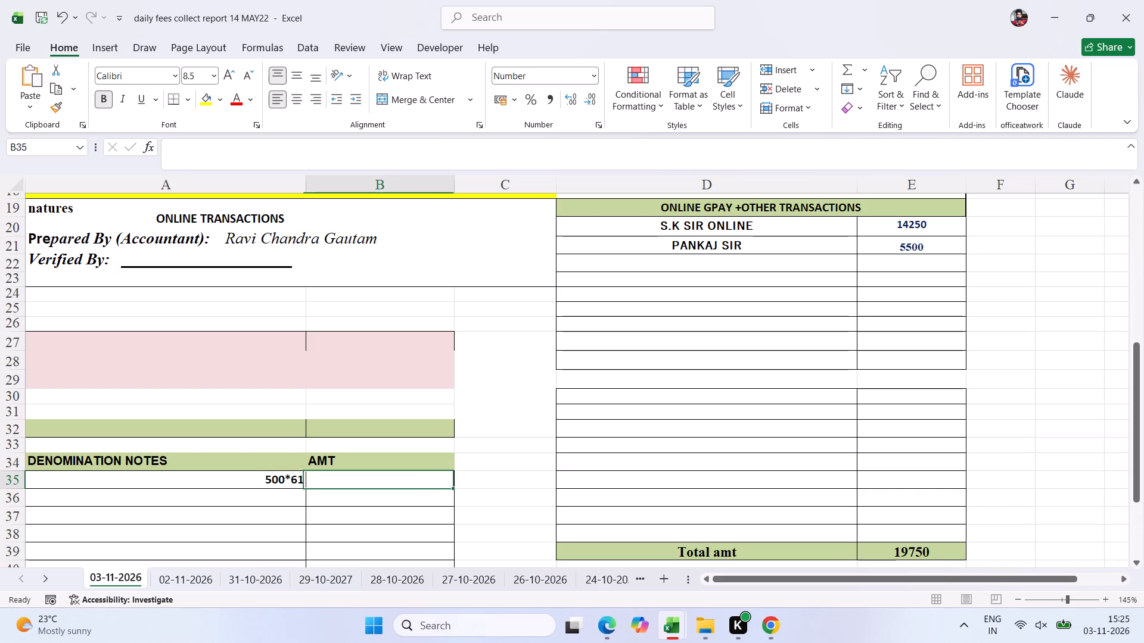
text(30500)
key(Return)
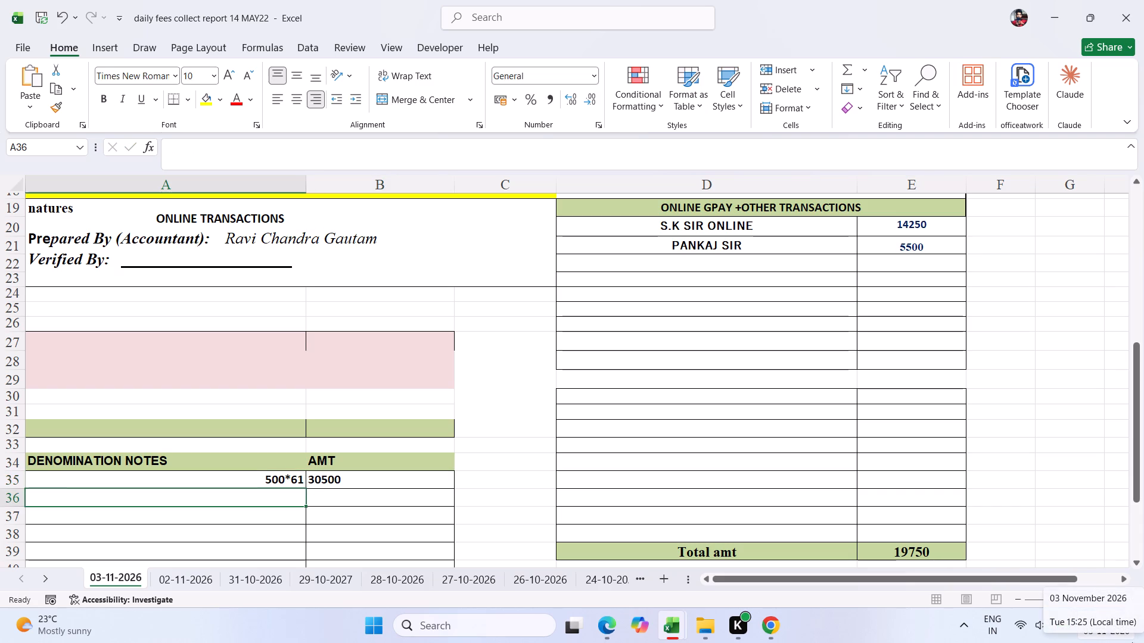
Fill the following two denomination rows with 200*23 for 4600 and 100*12 for 1200.
text(200*)
text(23)
key(Tab)
text(4600)
key(Return)
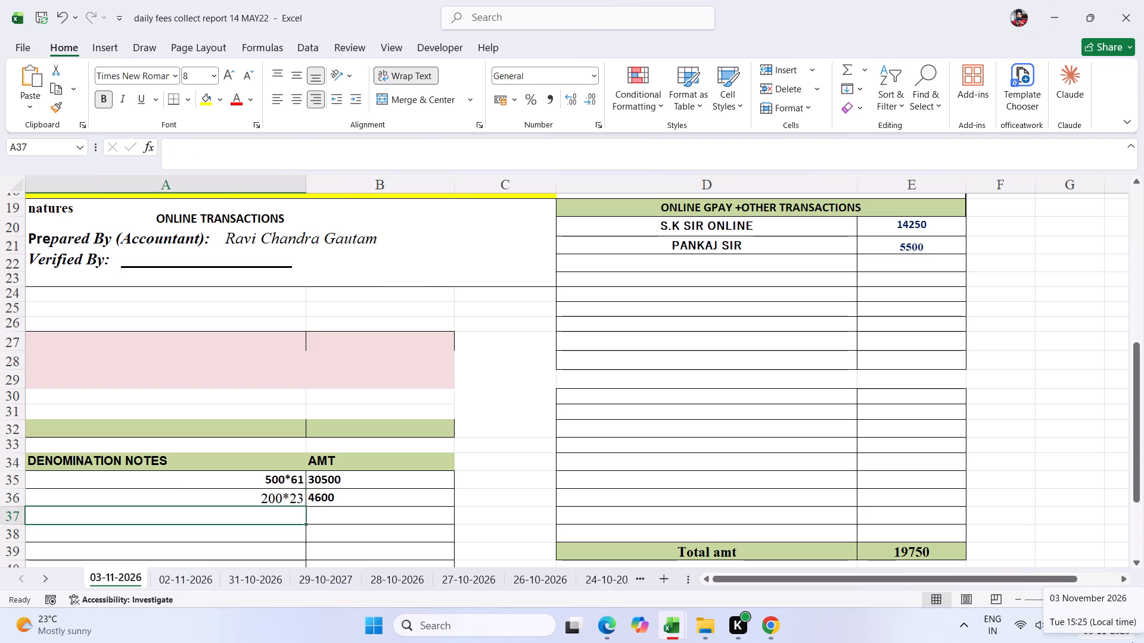
text(100*12)
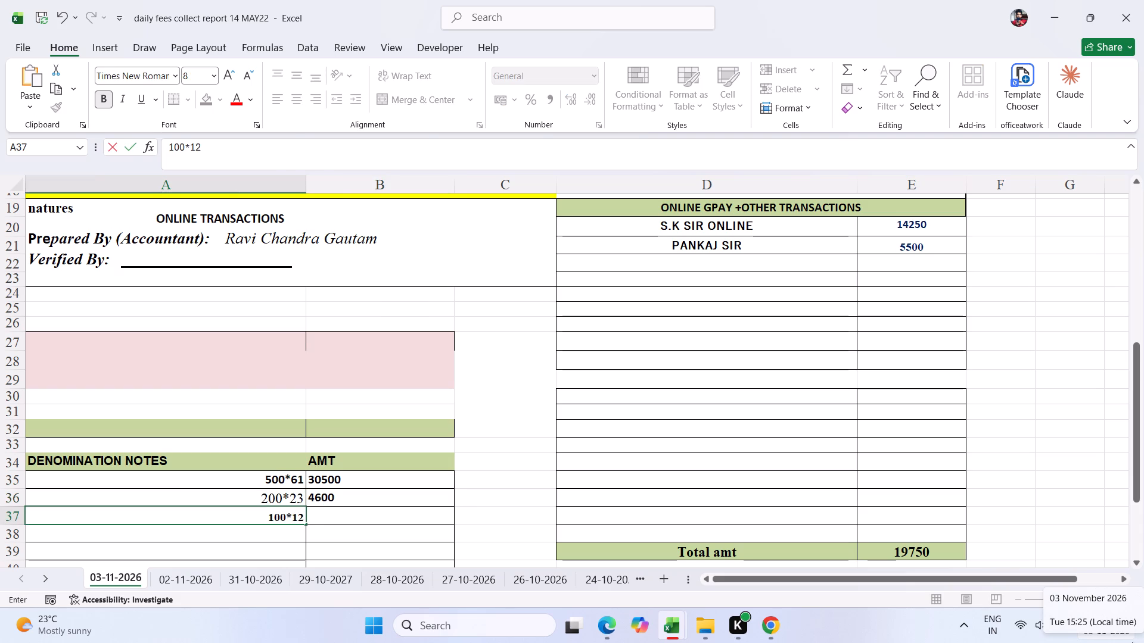
key(Tab)
key(2)
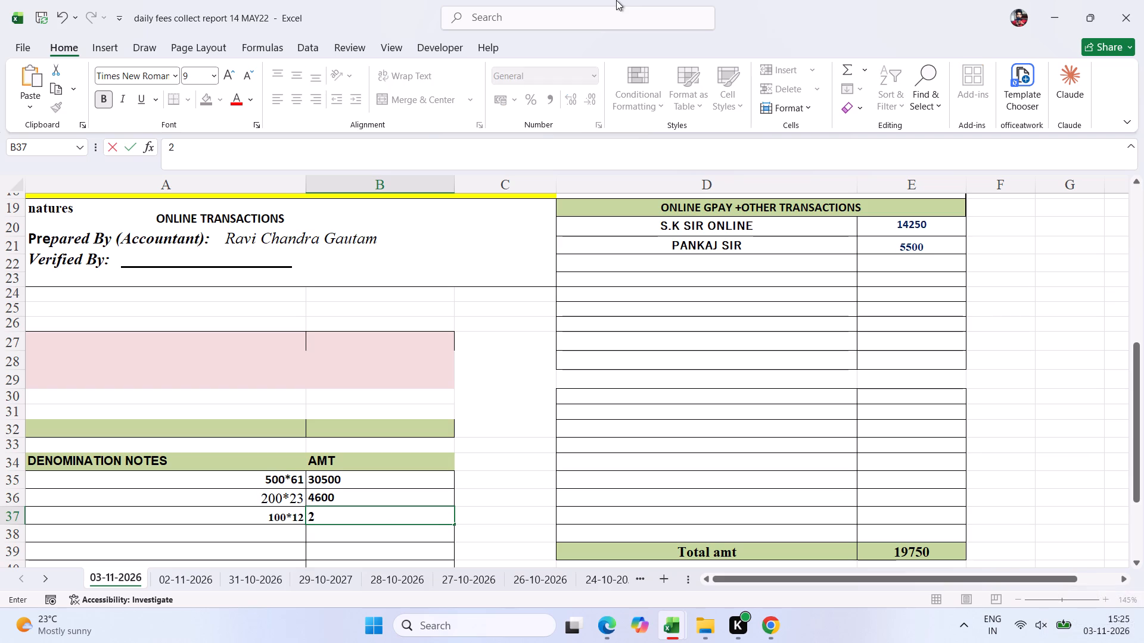
key(BackSpace)
text(1200)
key(Return)
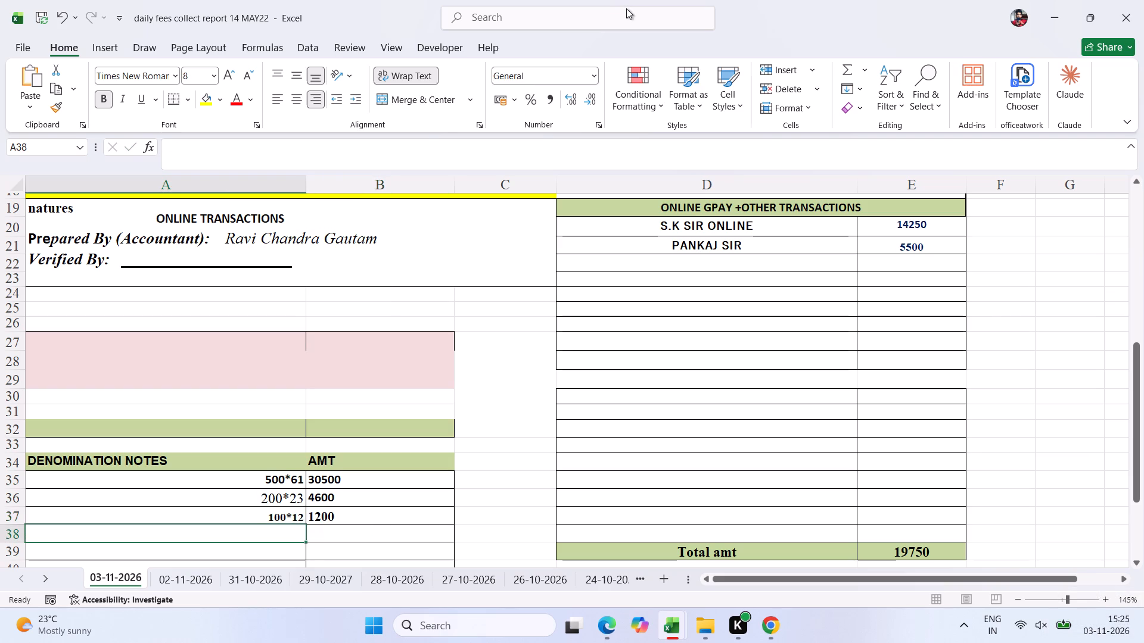
Add the denomination entry 50*1 with amount 50 in the row below the 100 notes.
text(50)
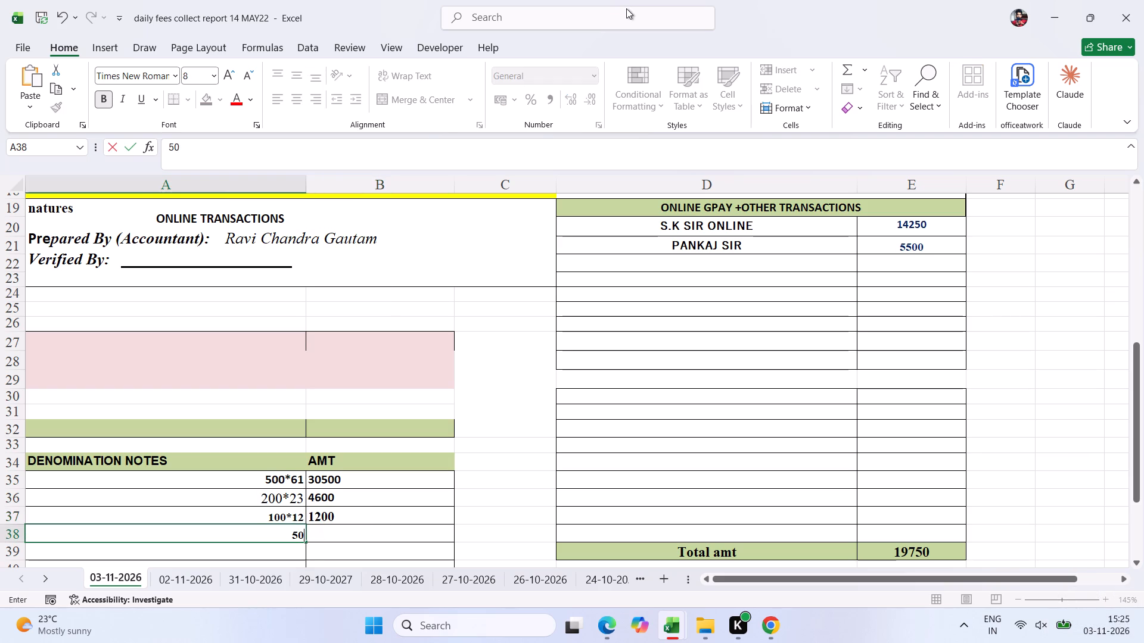
text(*1)
key(Tab)
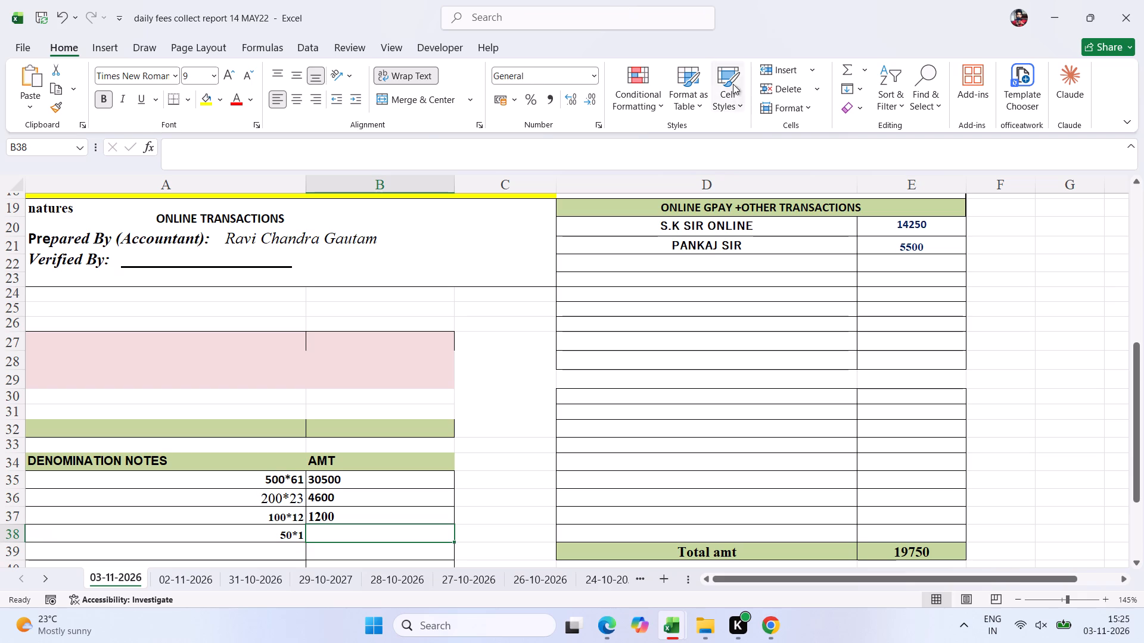
key(5)
key(0)
key(Return)
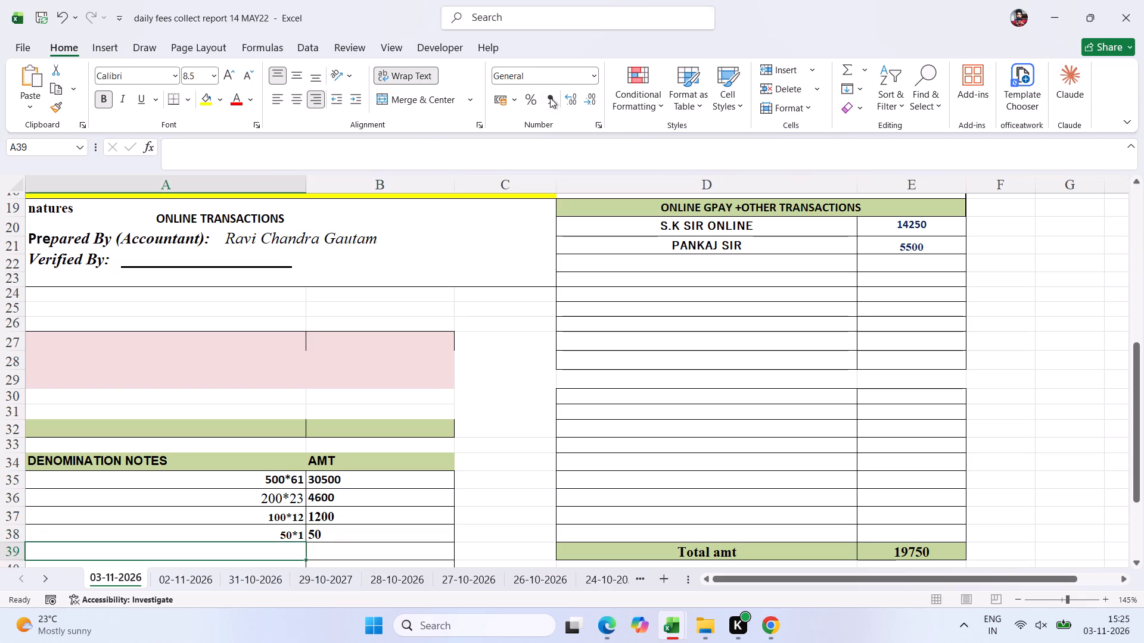
Save the daily fees collection workbook.
scroll(551, 93, down, 3)
scroll(425, 386, down, 3)
click(400, 420)
scroll(400, 420, up, 8)
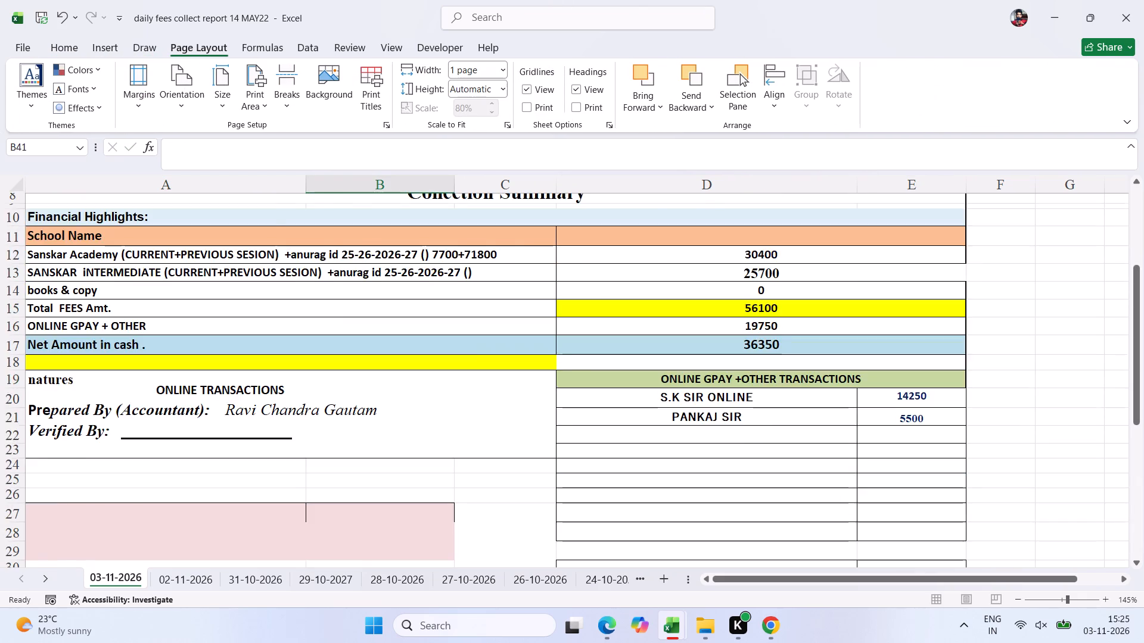
scroll(414, 411, up, 2)
click(321, 477)
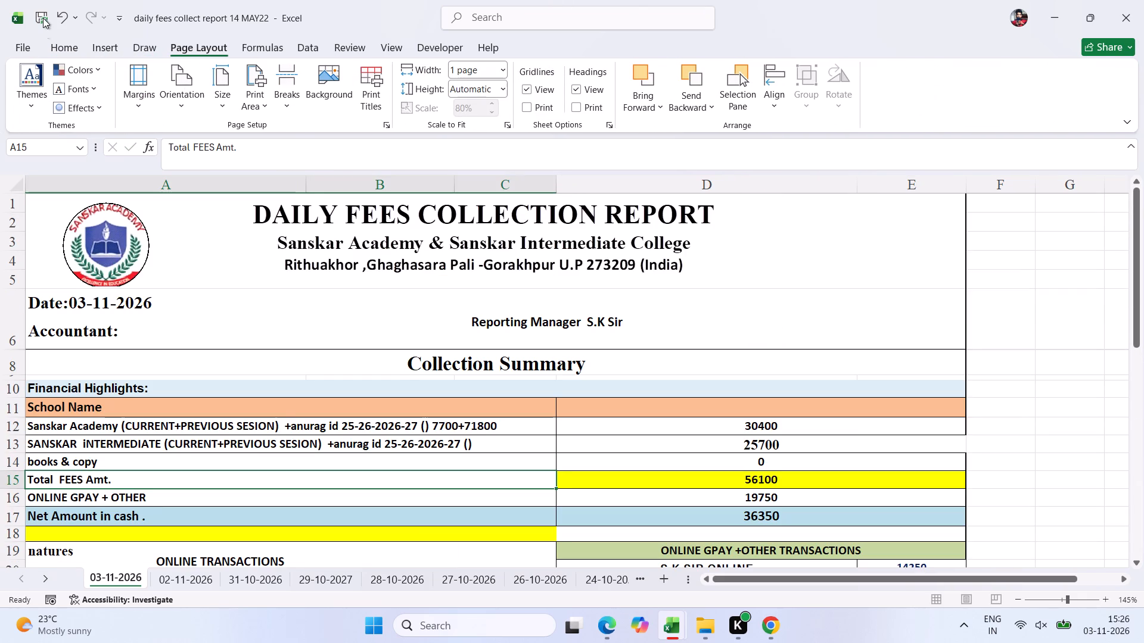
triple_click(43, 14)
Review the report from the collection summary down to the denomination notes and online transactions.
scroll(825, 607, down, 4)
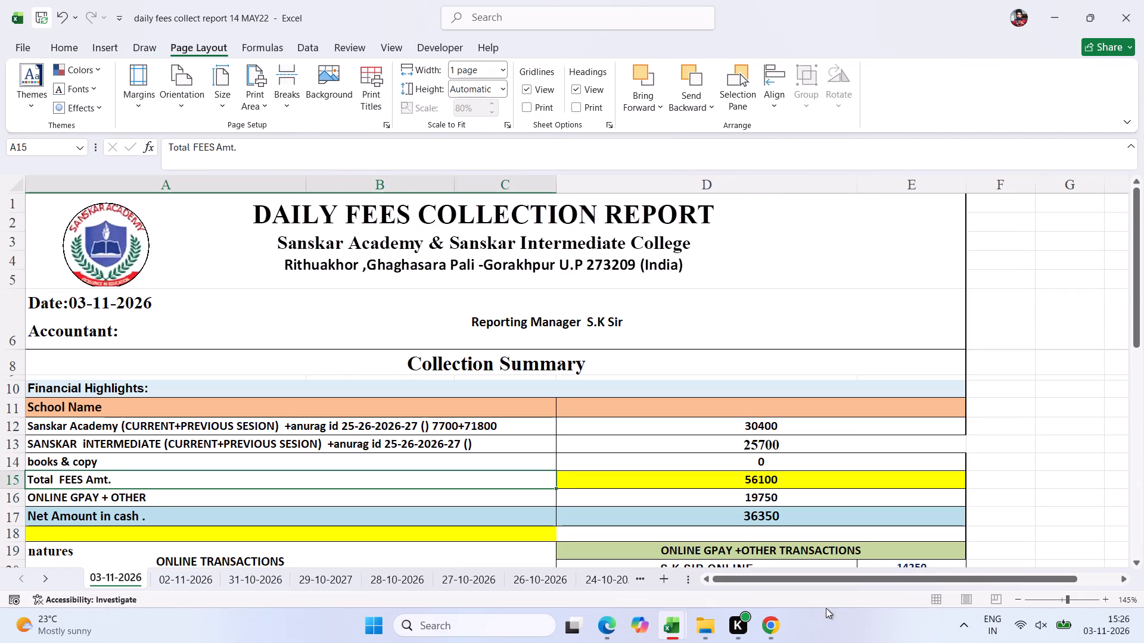
scroll(741, 411, down, 6)
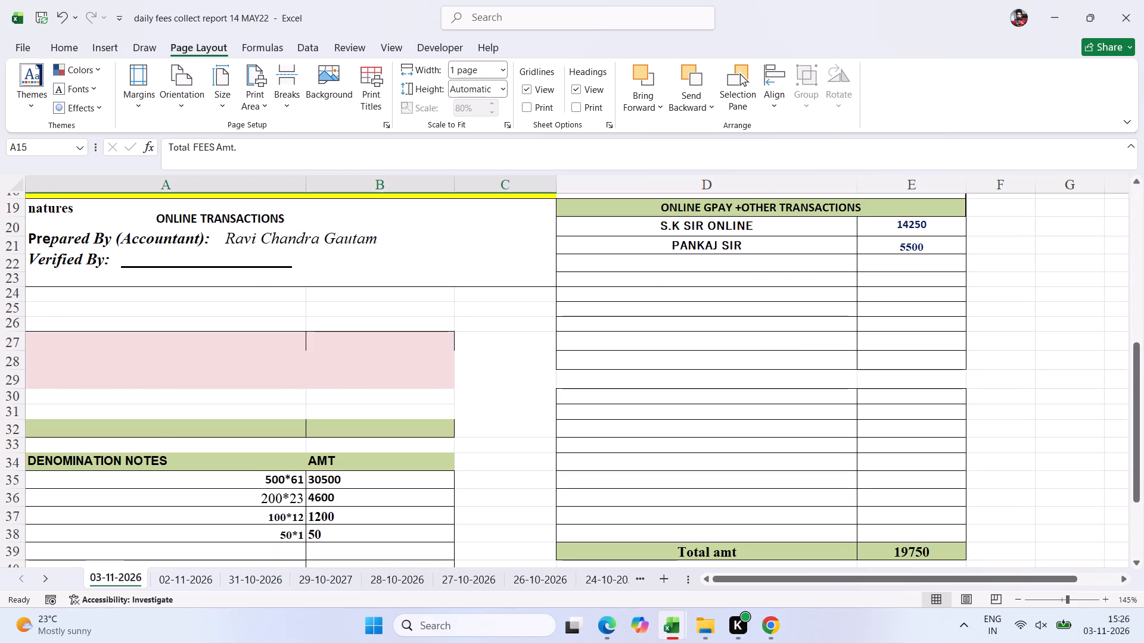
scroll(739, 430, up, 8)
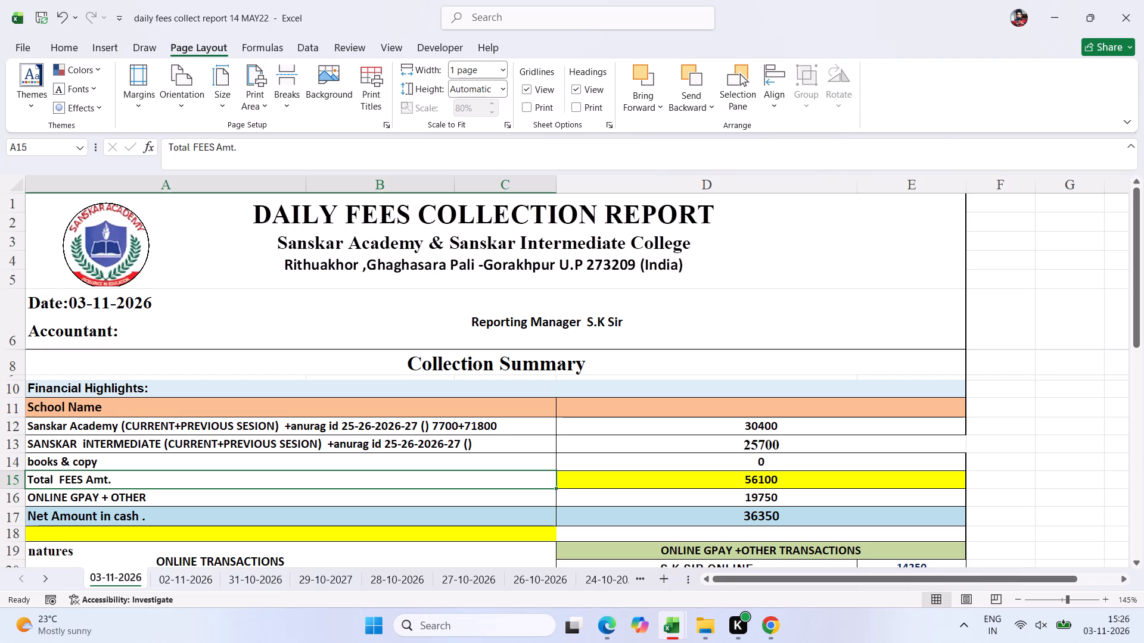
scroll(679, 399, up, 2)
Switch to Chrome at full size and show the Sanskar Academy ERP page with the fee collection report.
click(1050, 8)
scroll(512, 173, up, 1)
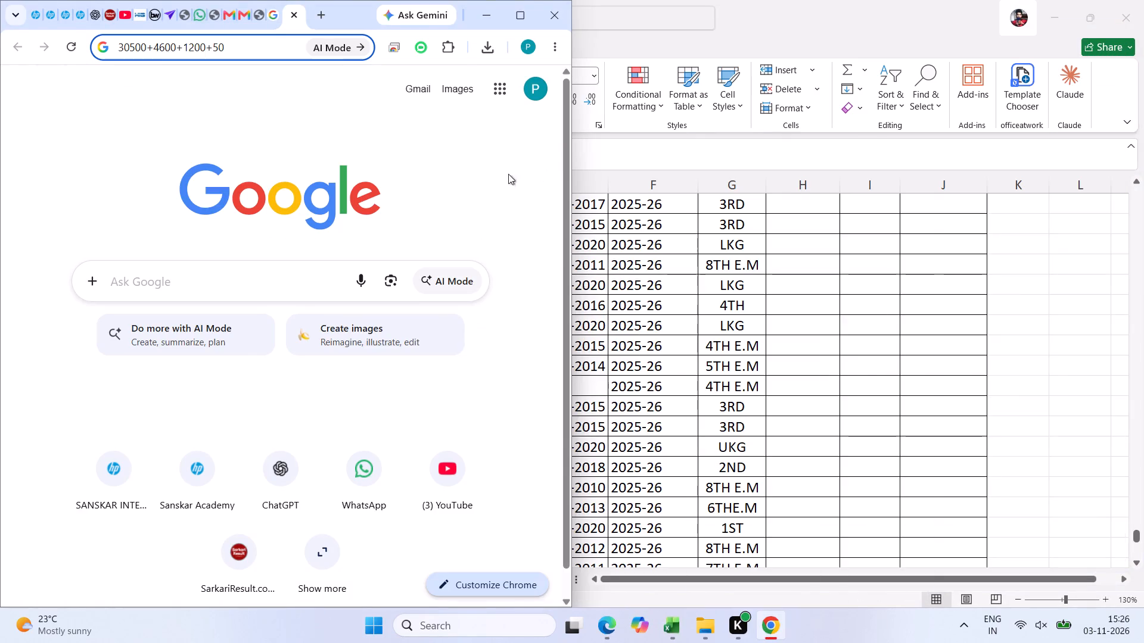
click(527, 2)
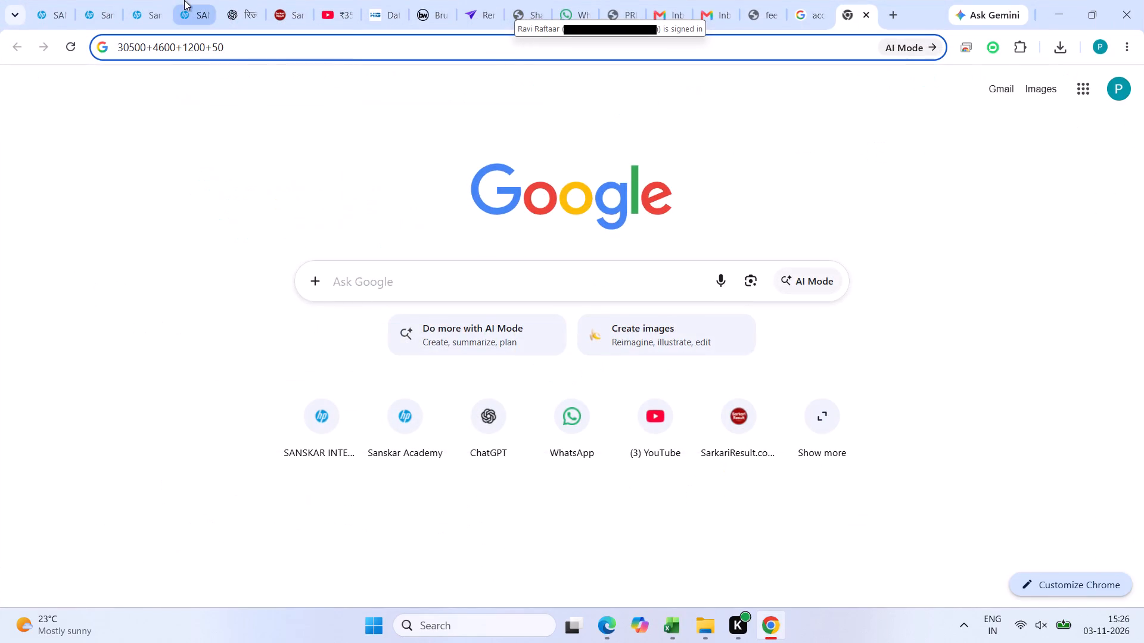
click(152, 2)
scroll(232, 139, up, 5)
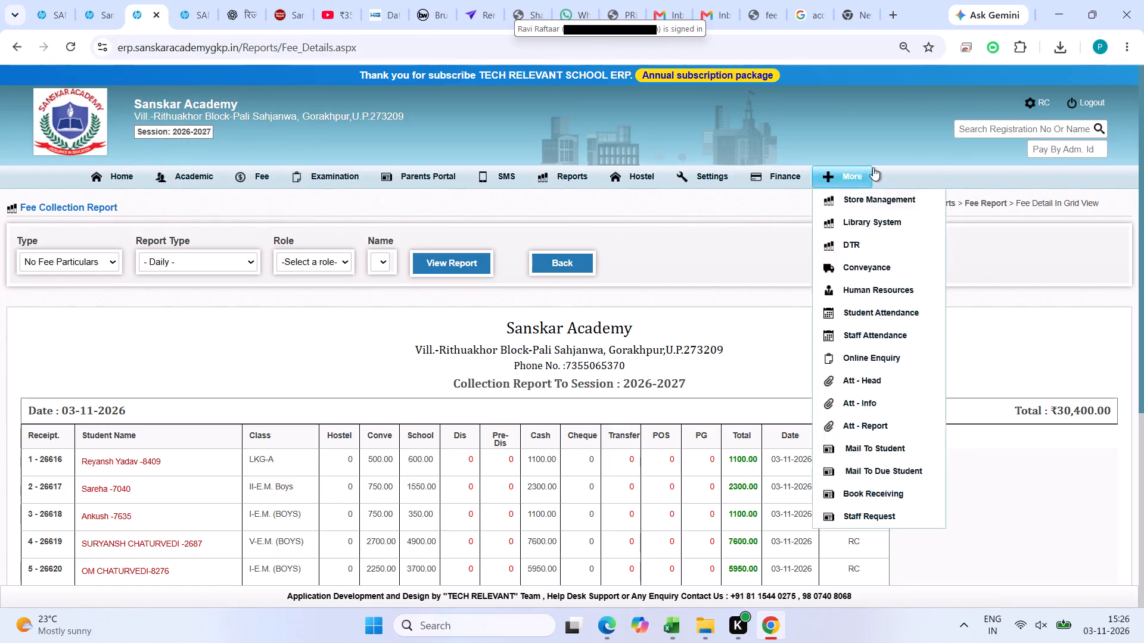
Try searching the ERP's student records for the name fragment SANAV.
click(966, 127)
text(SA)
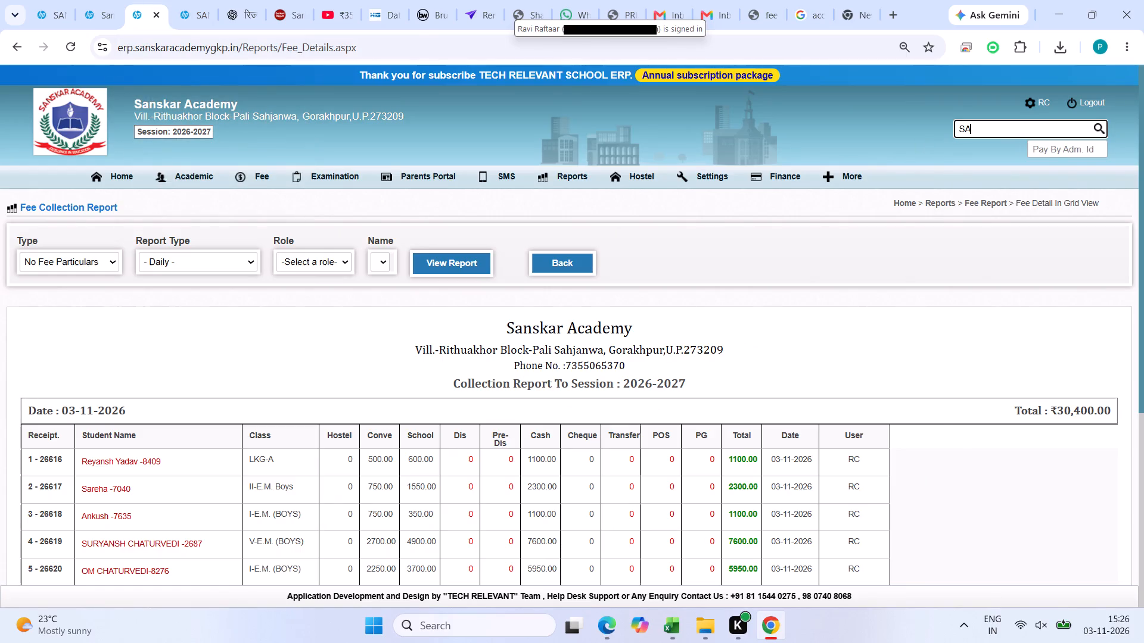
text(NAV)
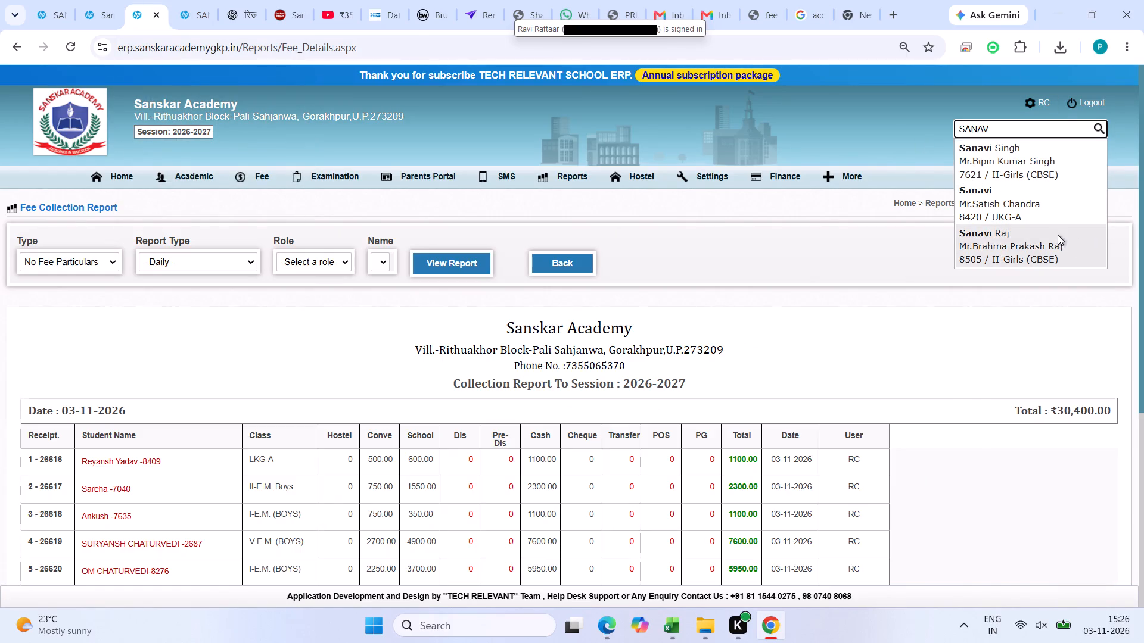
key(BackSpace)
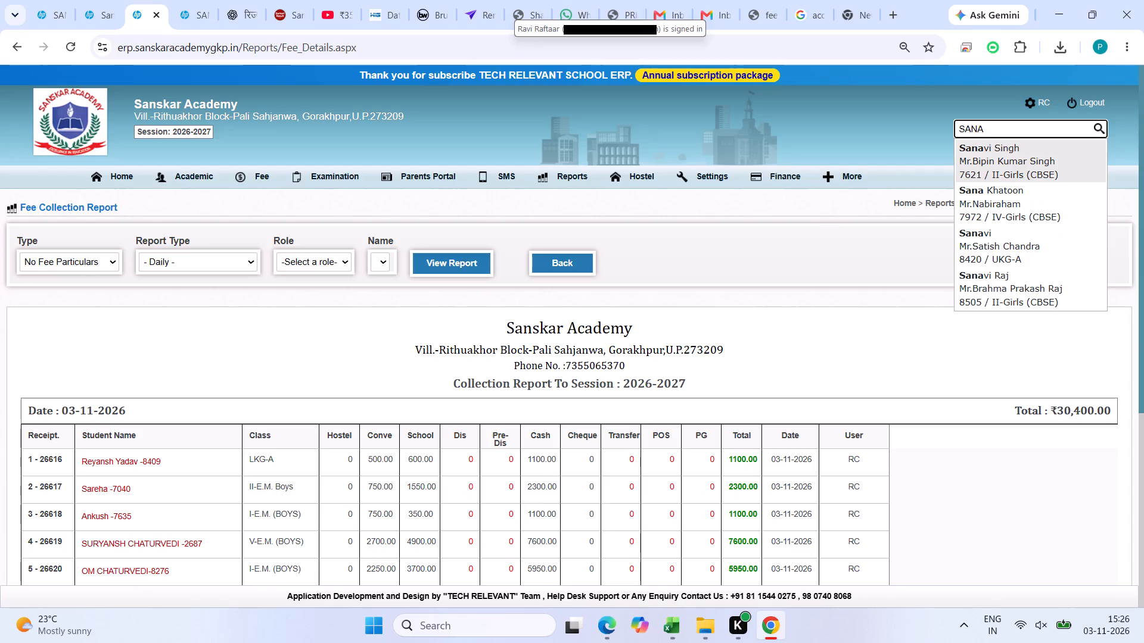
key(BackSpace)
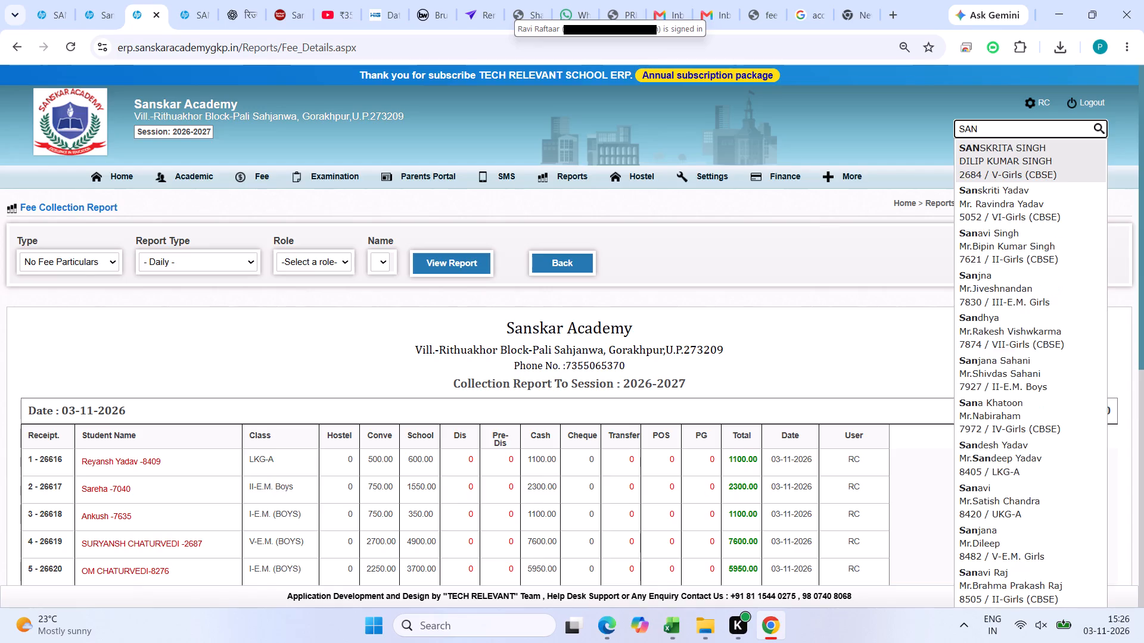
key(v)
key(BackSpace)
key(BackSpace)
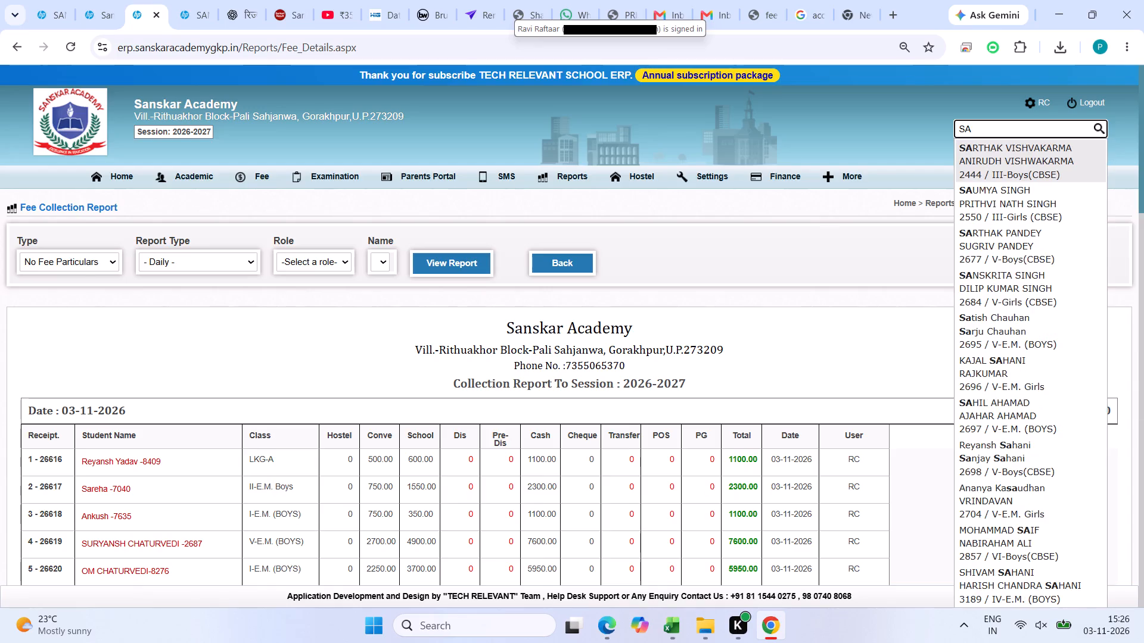
Search the student records for SHANV and open the fee payment page of the matching I-Girls (CBSE) student.
key(BackSpace)
text(HA)
key(v)
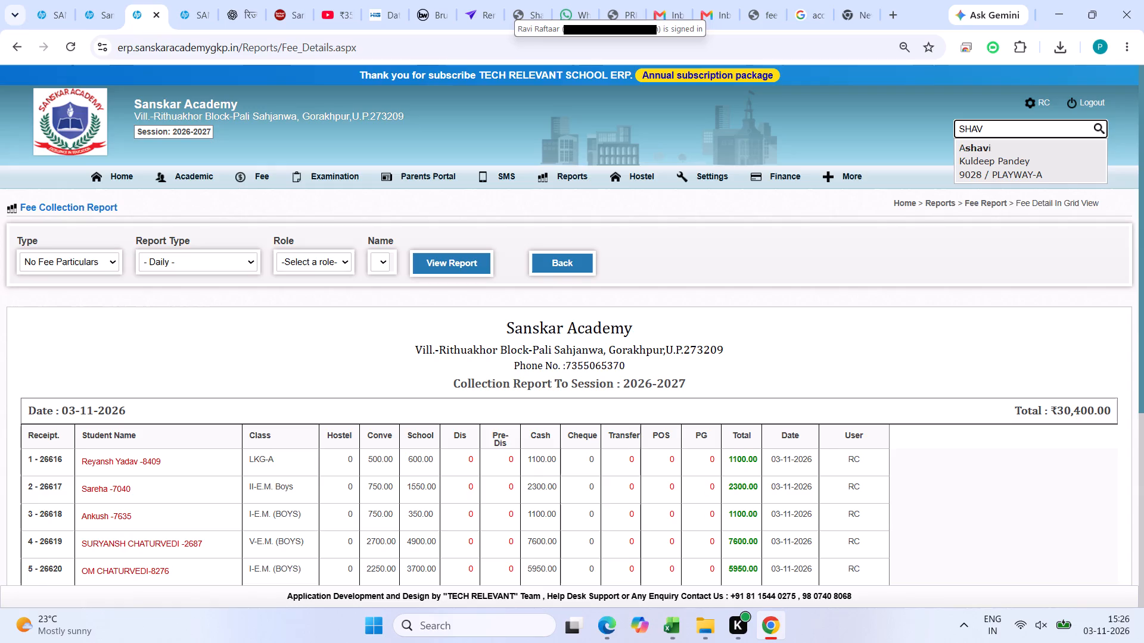
key(BackSpace)
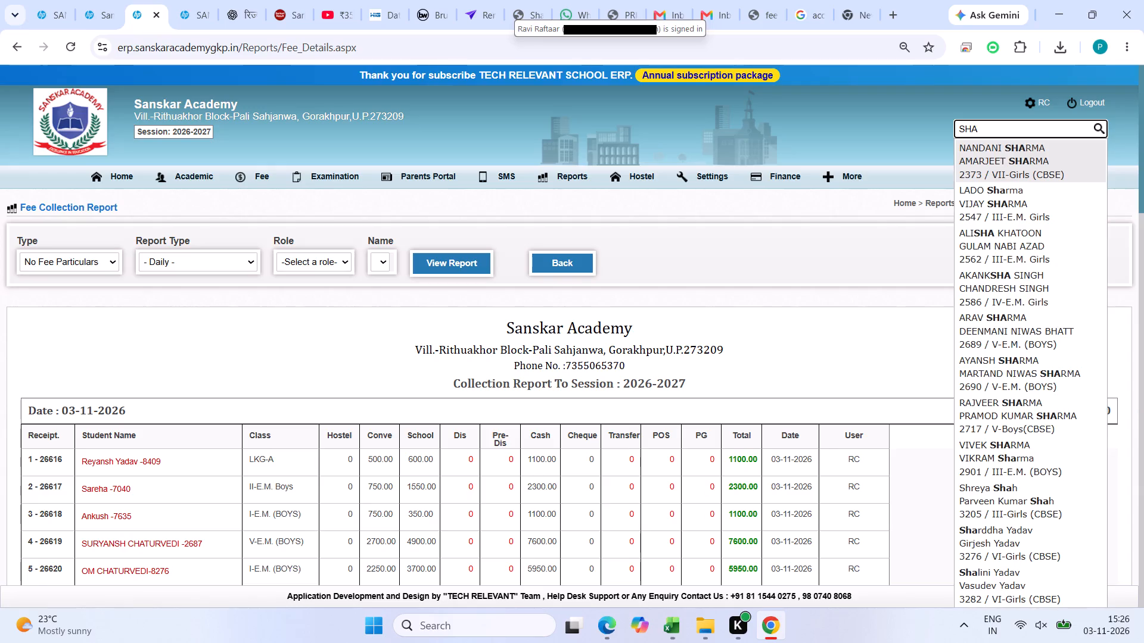
key(n)
key(v)
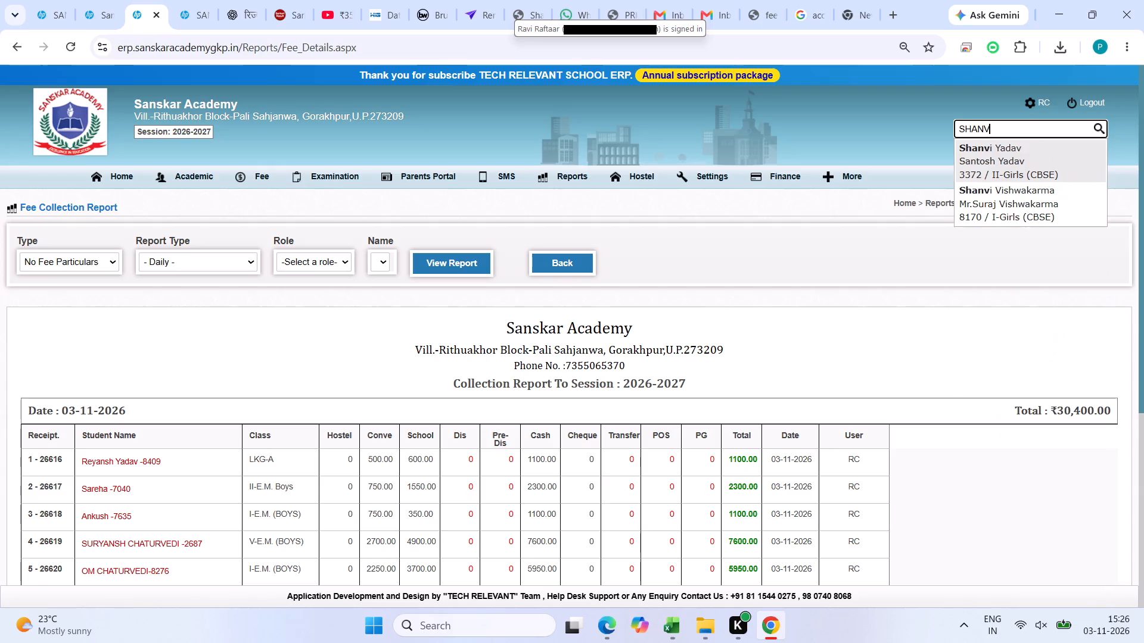
click(1003, 186)
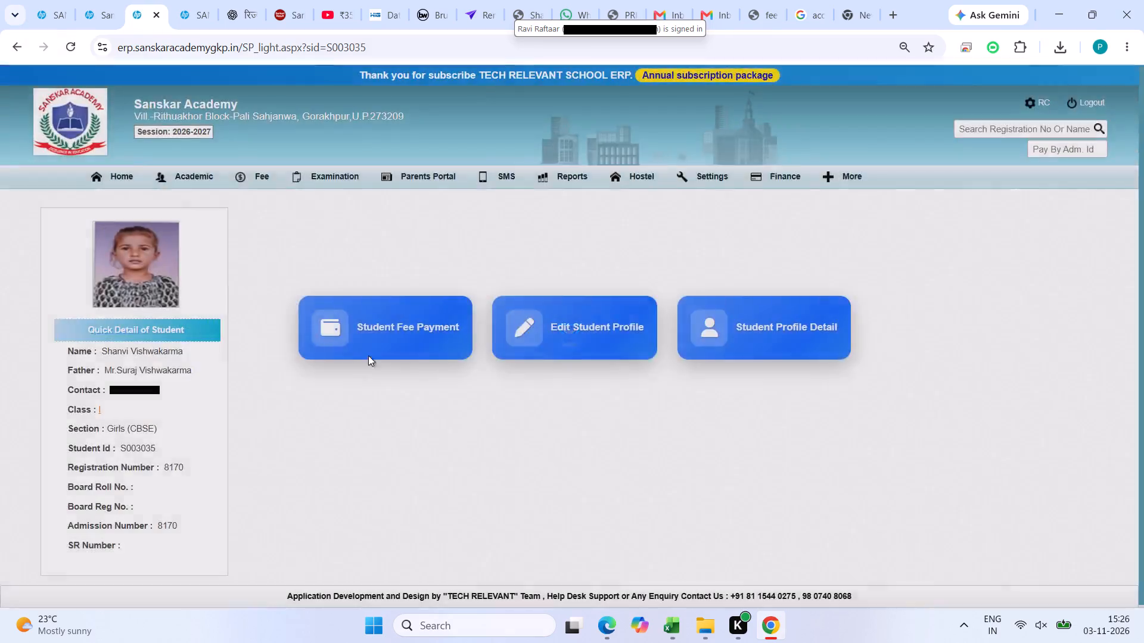
click(378, 319)
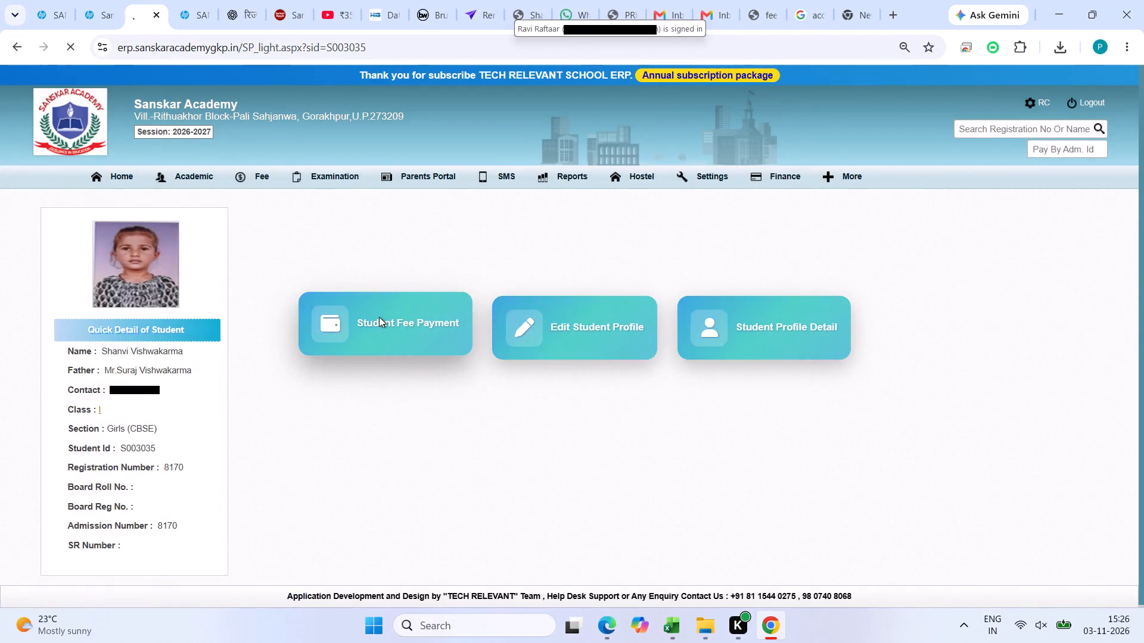
Examine the student's father name, registration details and collected fee receipts on the fee submission page.
scroll(424, 356, down, 1)
scroll(431, 366, up, 1)
scroll(435, 374, down, 3)
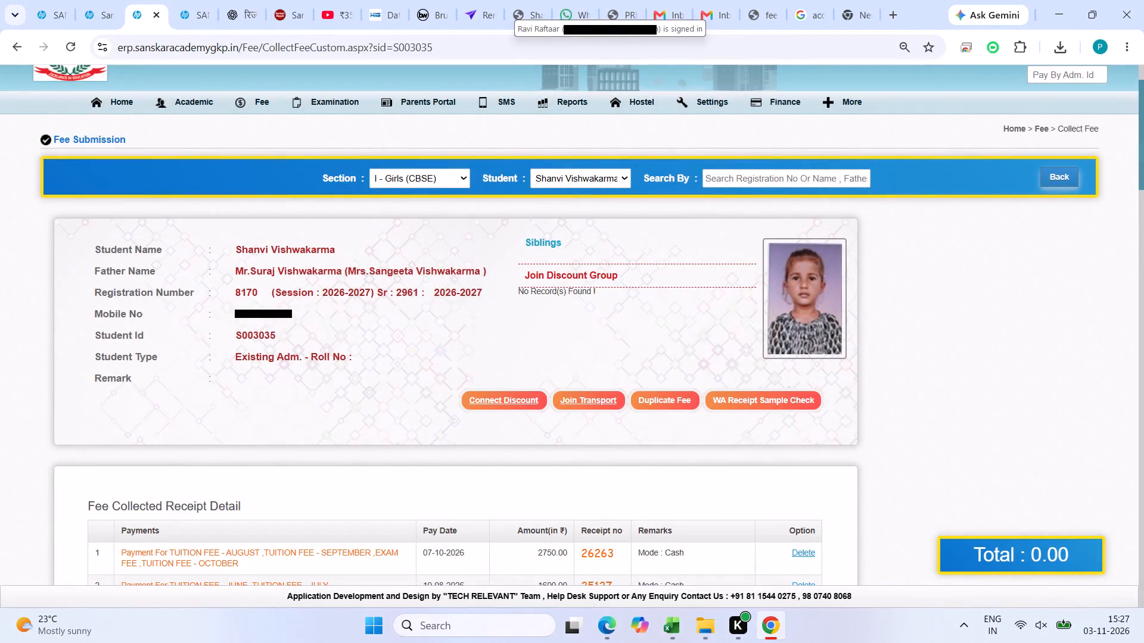
drag(237, 267, 412, 290)
click(435, 323)
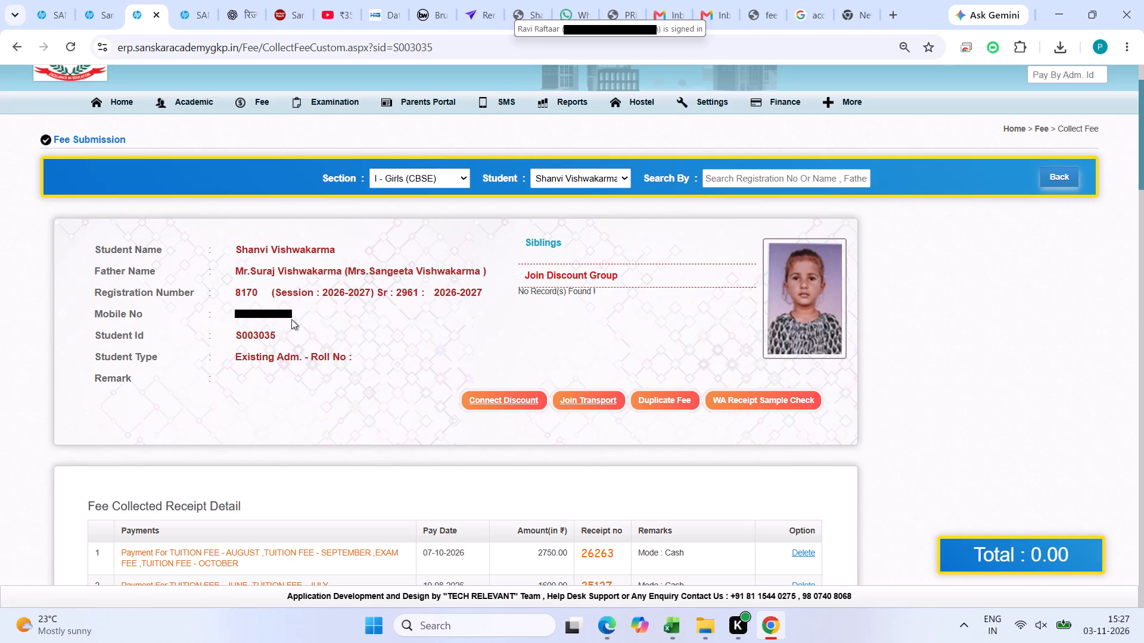
scroll(301, 307, up, 1)
scroll(301, 307, down, 1)
scroll(301, 307, up, 1)
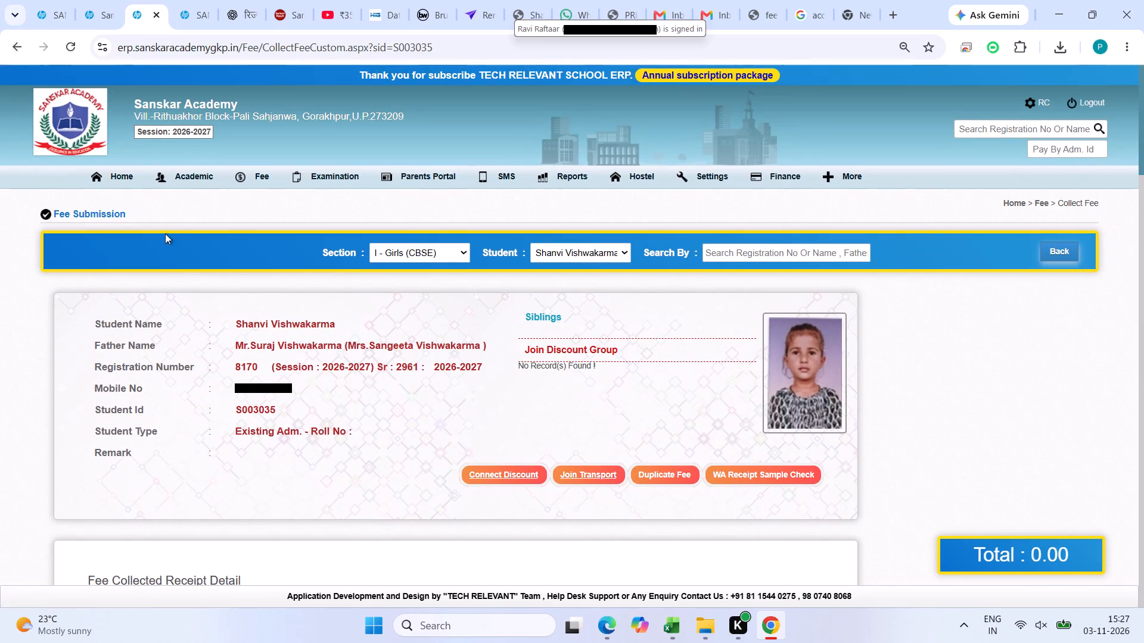
Return to the Sanskar Academy ERP home page.
click(132, 183)
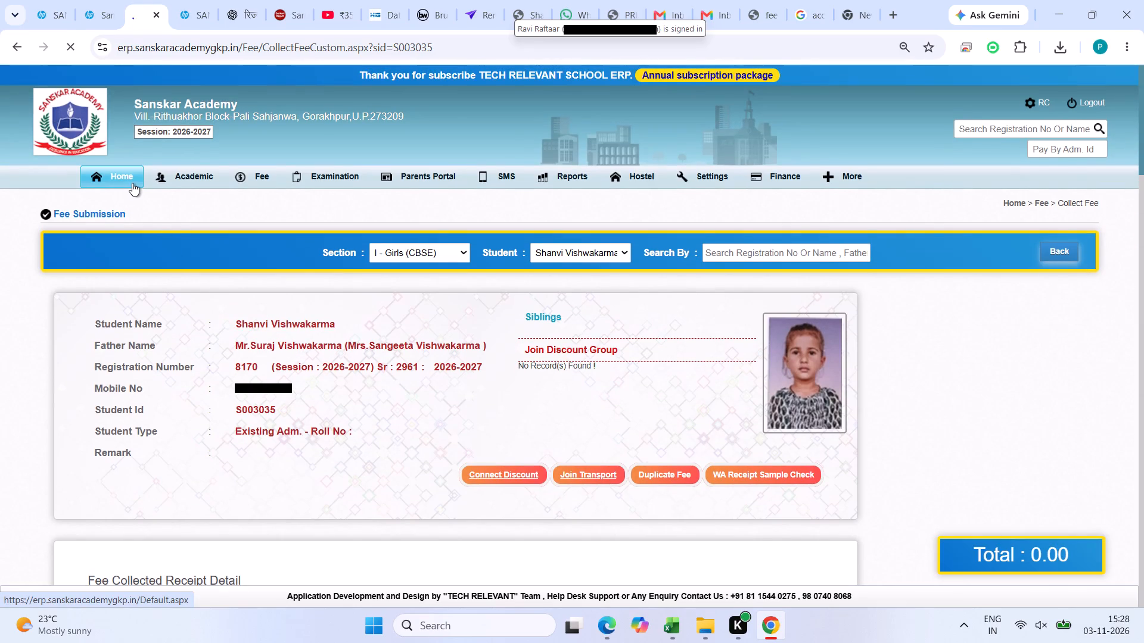
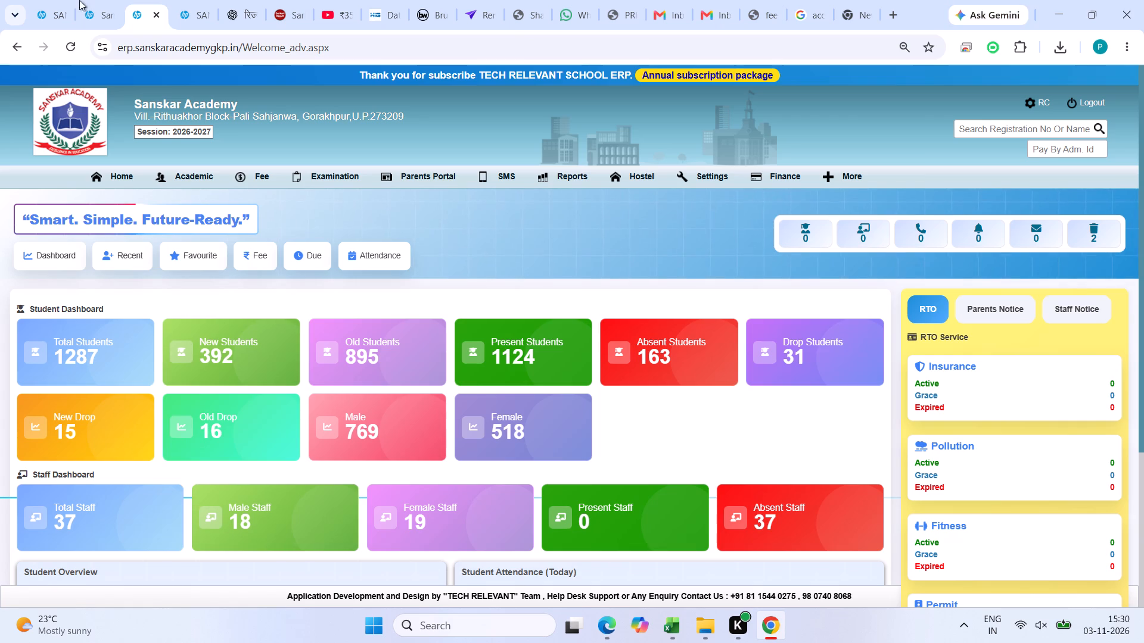
Switch to the Sanskar Intermediate College ERP and open its Fee page.
click(48, 0)
scroll(321, 236, down, 1)
scroll(321, 236, up, 1)
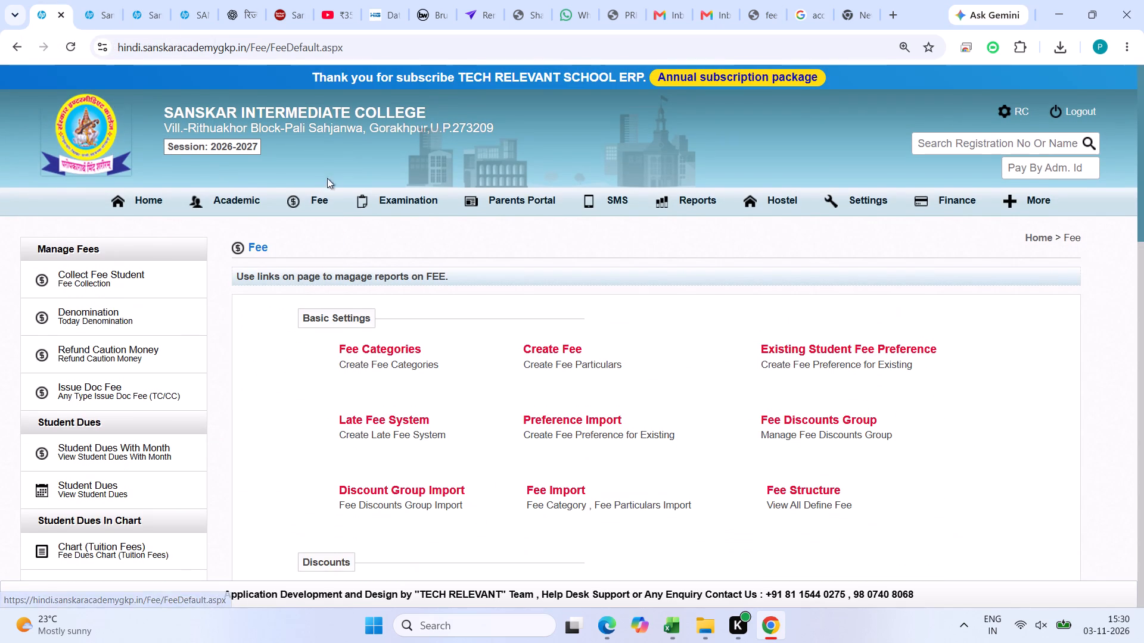
click(314, 188)
Look through the Fee page's links, from the basic settings down to the fee due report and unpaid student list sections.
scroll(449, 239, up, 1)
scroll(465, 257, down, 2)
scroll(465, 257, up, 2)
scroll(434, 257, down, 1)
scroll(374, 251, up, 1)
scroll(364, 249, down, 1)
scroll(364, 249, up, 3)
scroll(362, 249, down, 5)
scroll(362, 249, up, 1)
scroll(362, 249, down, 1)
scroll(362, 248, up, 3)
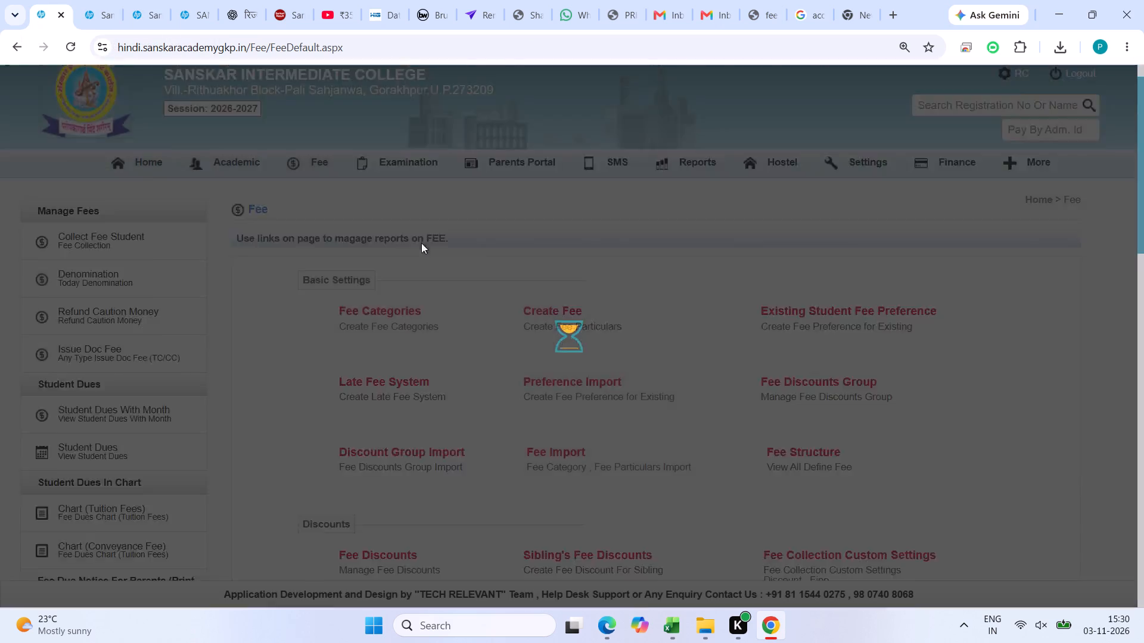
scroll(460, 233, down, 7)
scroll(470, 232, up, 3)
scroll(474, 244, down, 5)
scroll(470, 339, up, 1)
scroll(468, 342, down, 1)
scroll(468, 346, up, 1)
scroll(469, 348, down, 1)
scroll(476, 363, up, 3)
scroll(527, 420, down, 3)
scroll(565, 476, up, 1)
scroll(571, 485, down, 2)
scroll(590, 501, up, 1)
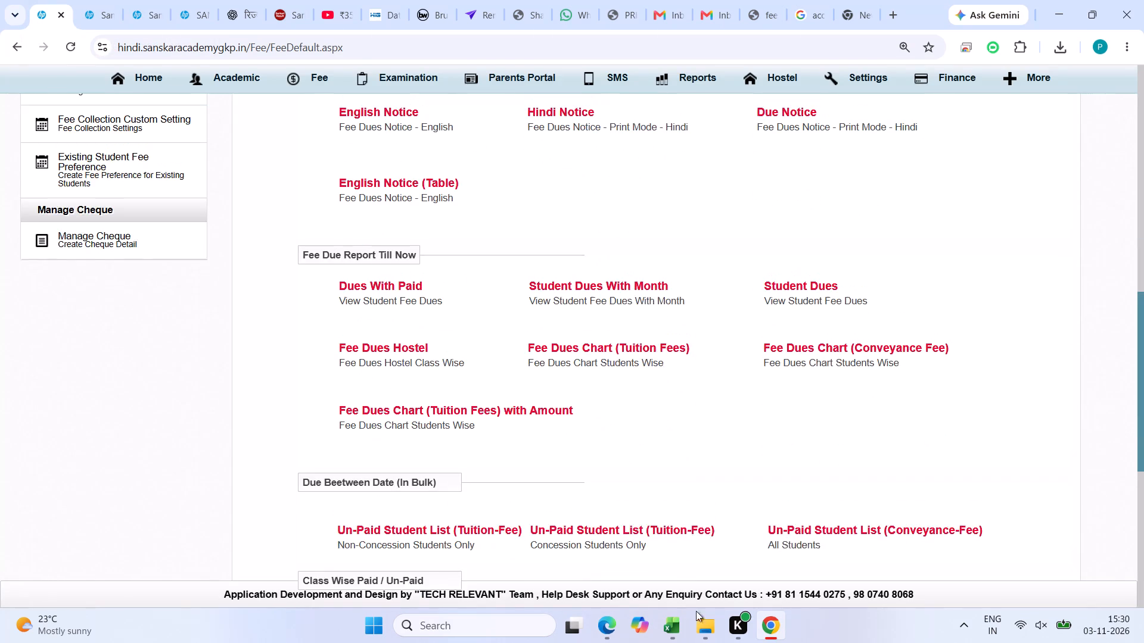
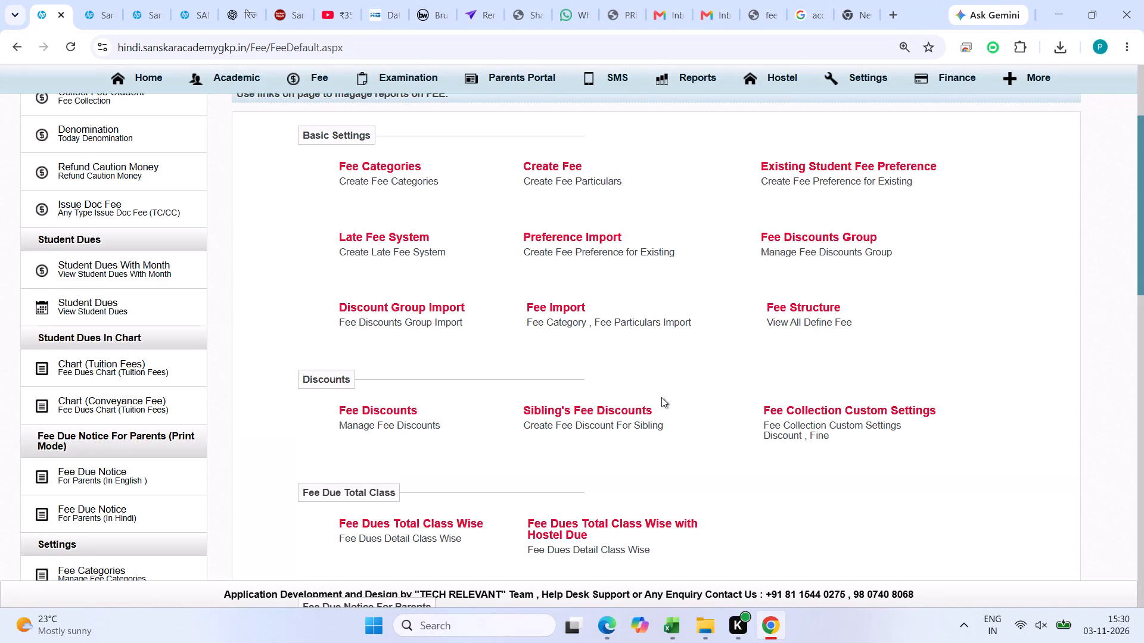
Switch to the daily fees collect report workbook in Excel and review the 03-11-2026 sheet's collection summary and online transactions.
click(661, 628)
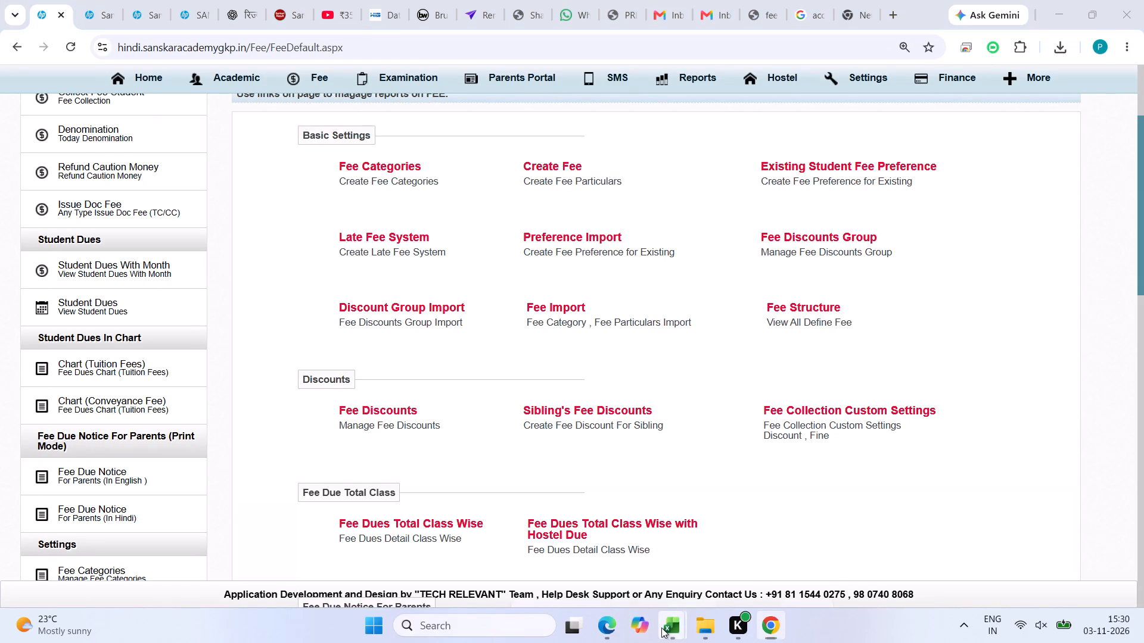
click(692, 551)
scroll(498, 506, down, 3)
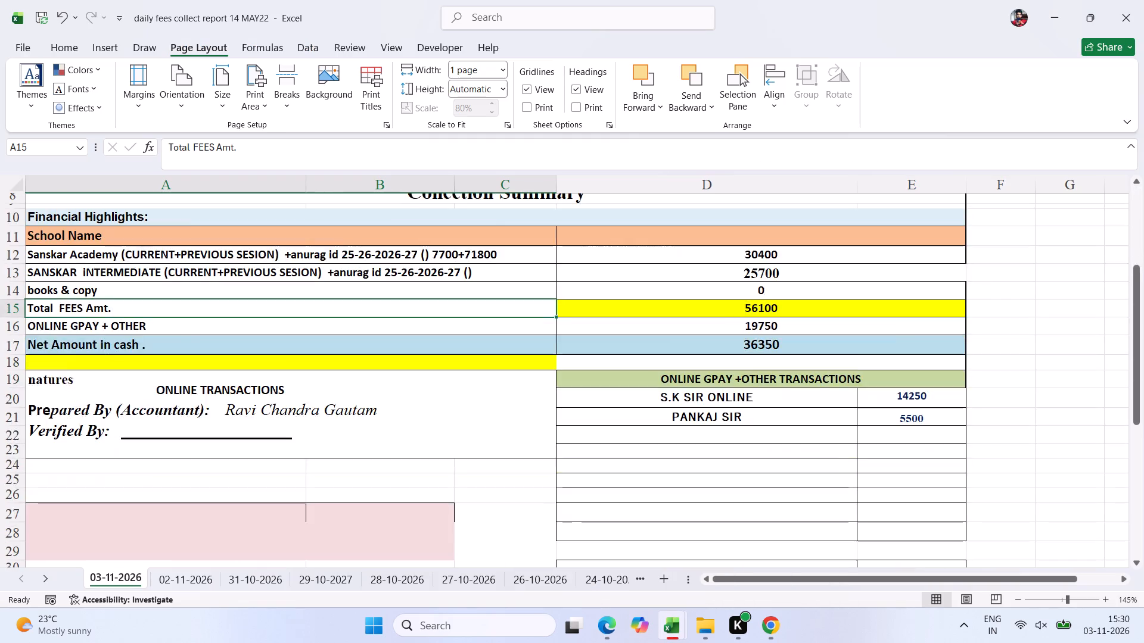
scroll(498, 497, up, 3)
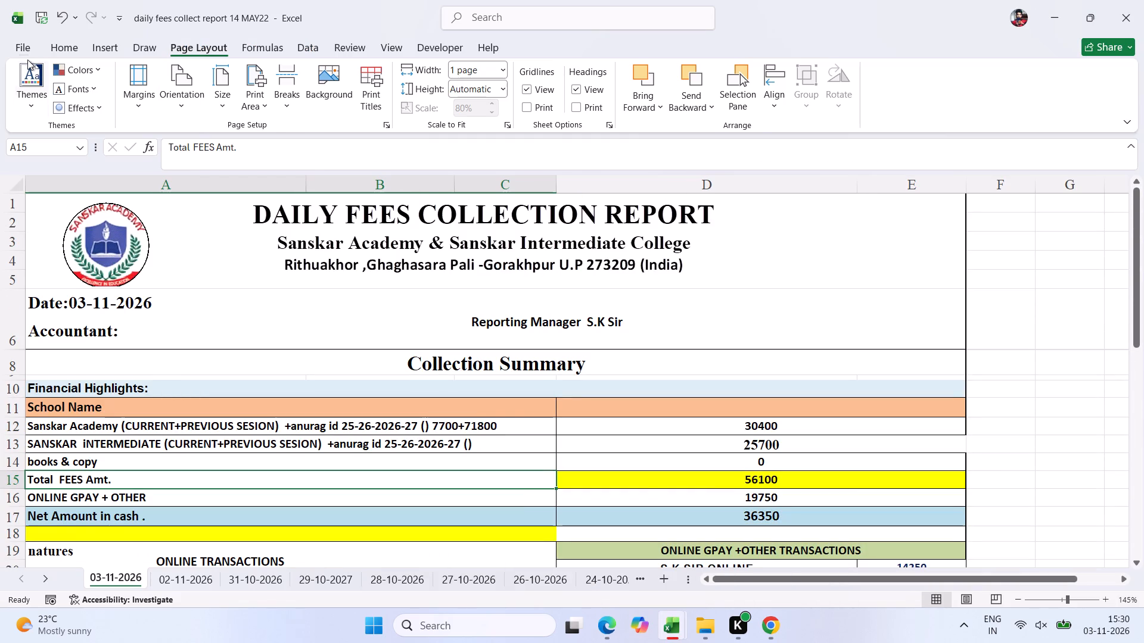
ctrl+scroll(487, 363, down, 2)
scroll(491, 373, down, 1)
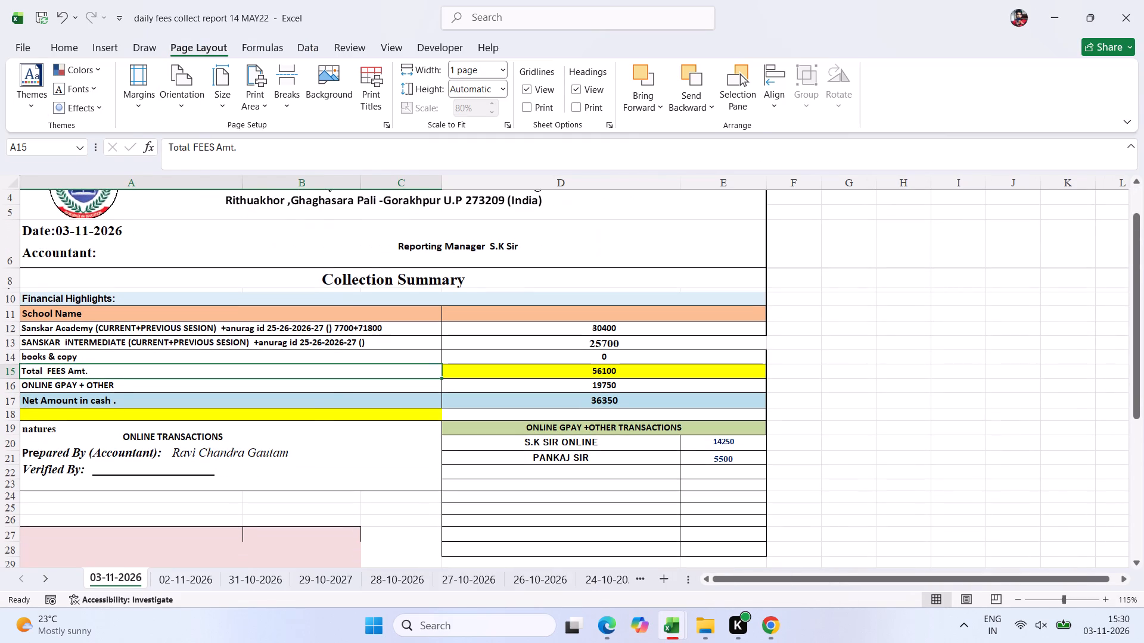
scroll(491, 373, up, 3)
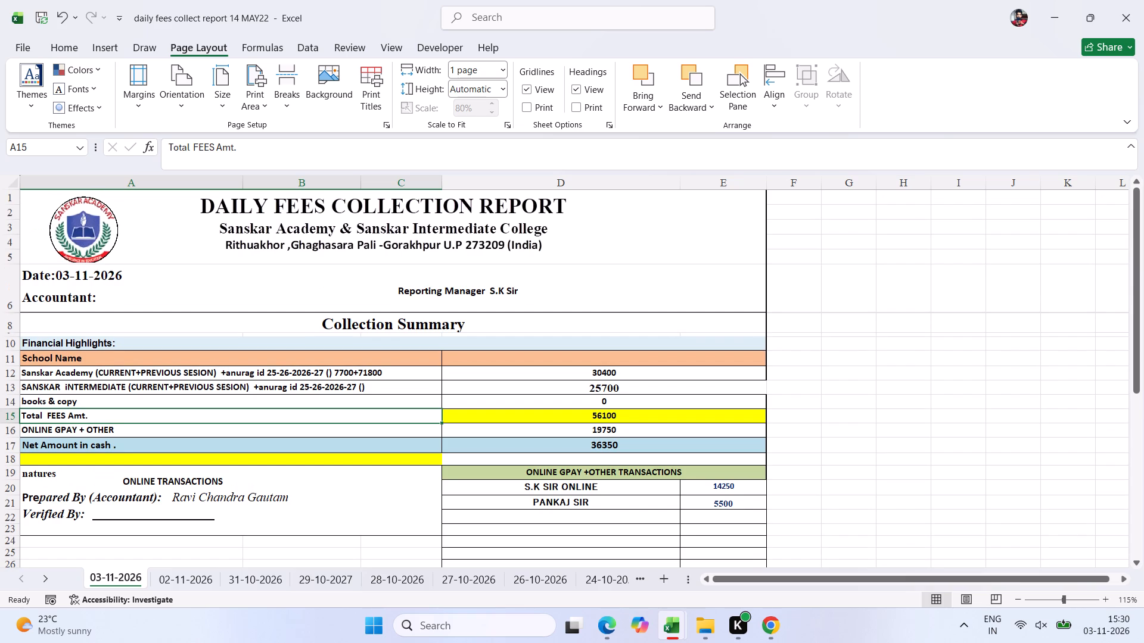
click(1046, 6)
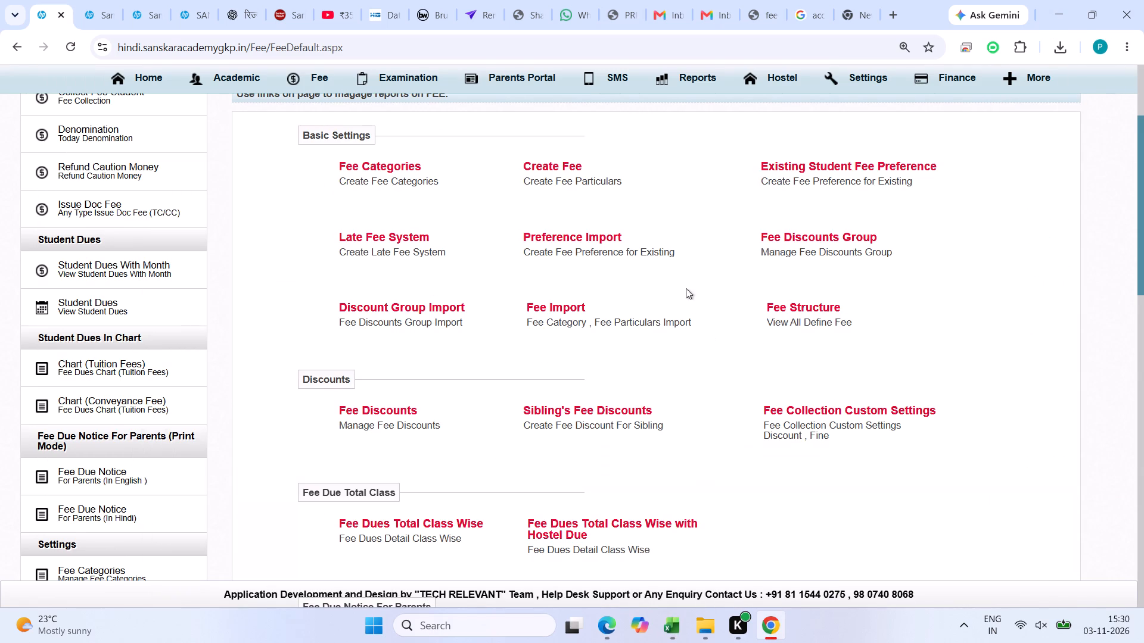
Switch to the Hire in Global data entry clerk job page in Chrome and look through it.
click(384, 0)
scroll(498, 393, up, 4)
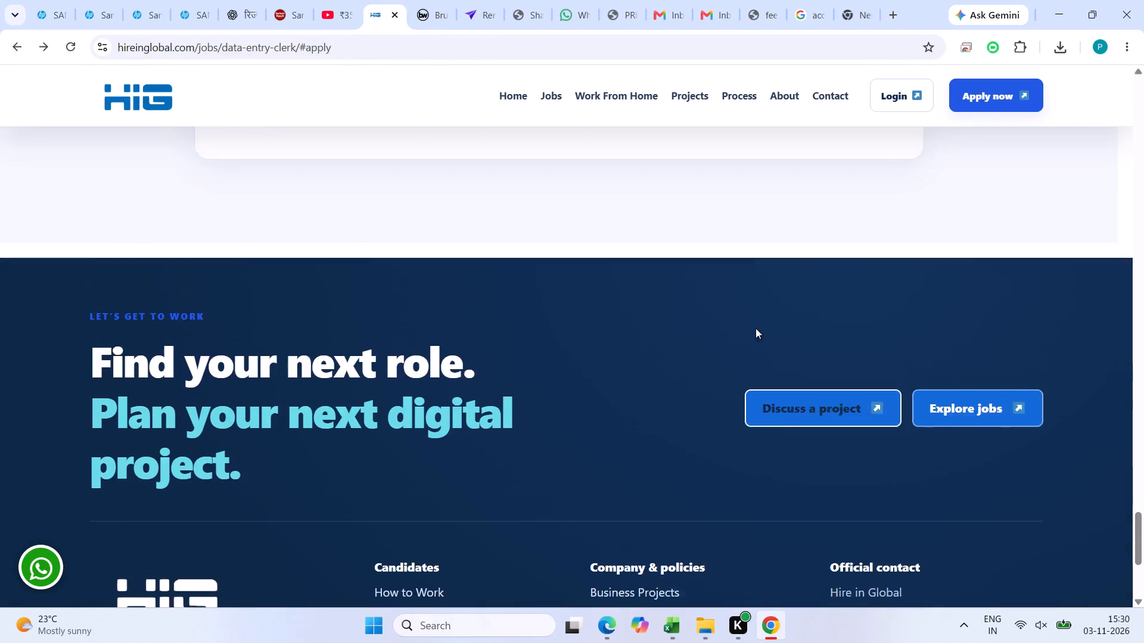